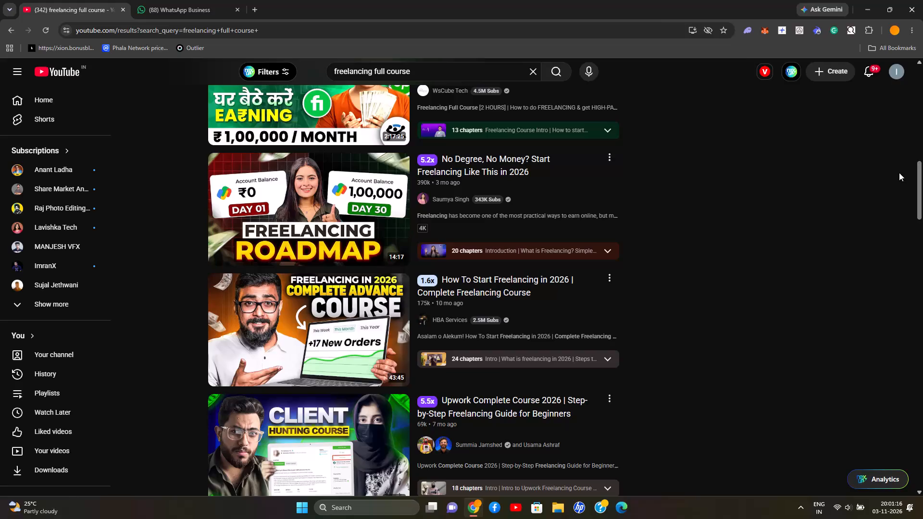
Open the website znoletechnology.com in a new browser tab.
click(257, 3)
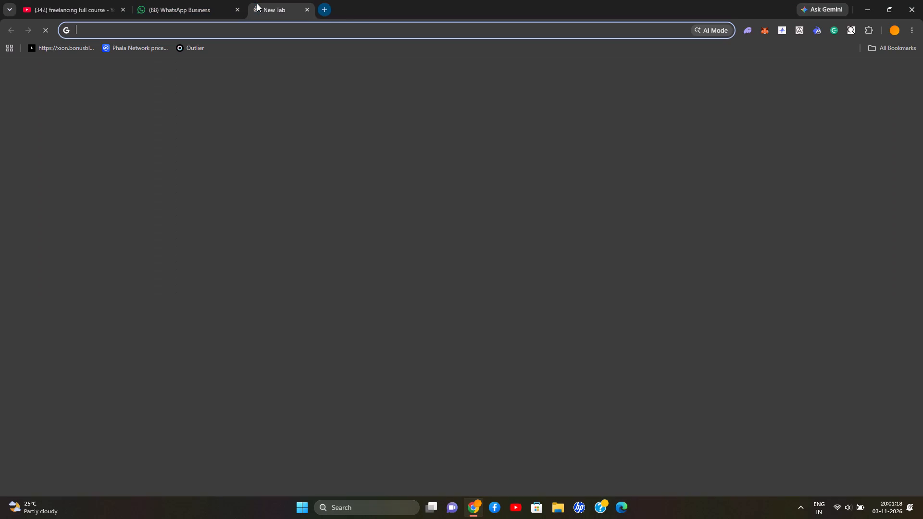
click(382, 204)
text(znoletechnology)
text(.com)
key(Return)
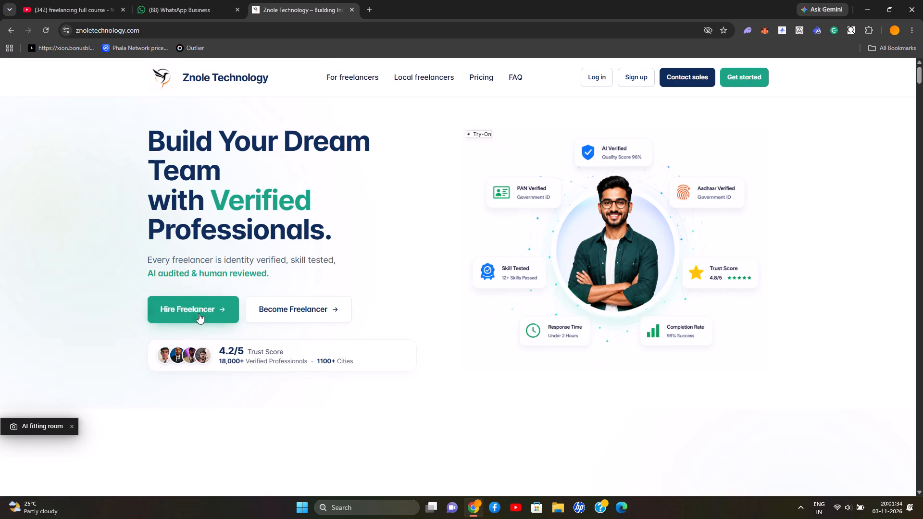
Open the Become Freelancer account registration form on the Znole Technology site.
click(273, 305)
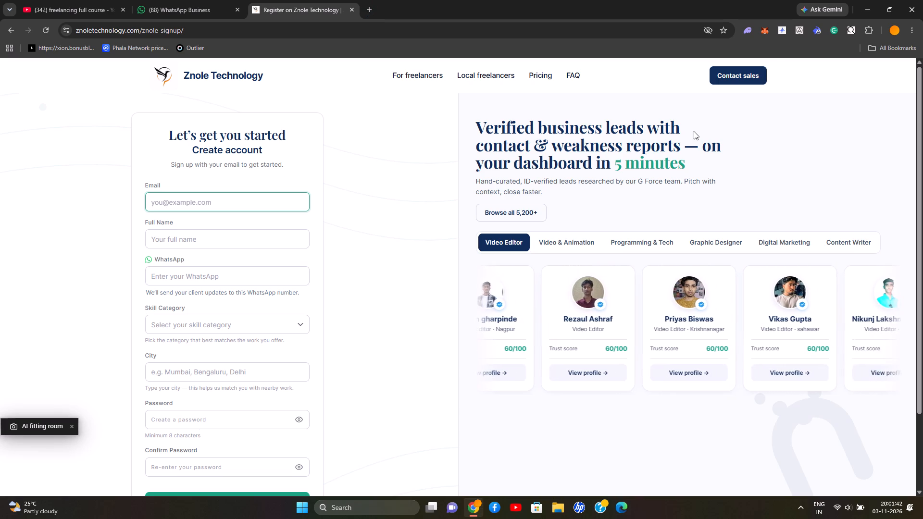
drag(922, 213, 922, 292)
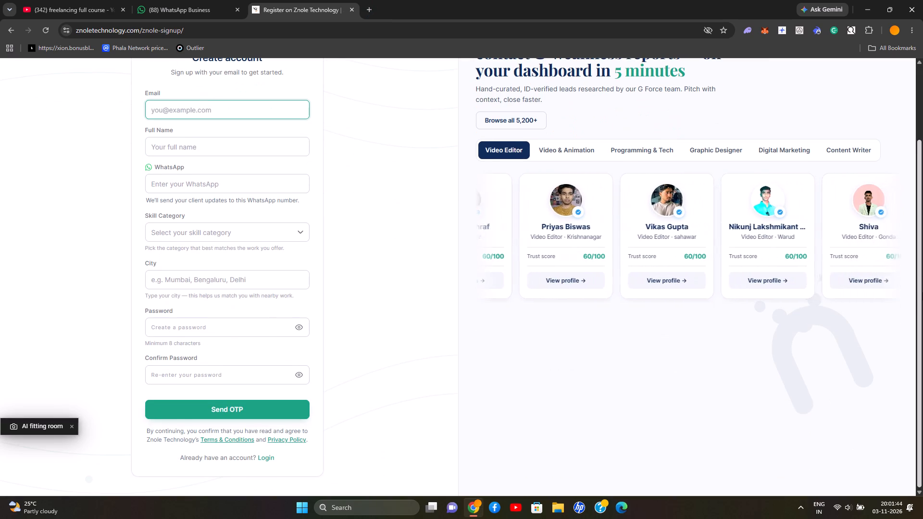
Fill the email, full name and city fields of the registration form using the first saved autofill entry.
drag(922, 292, 911, 219)
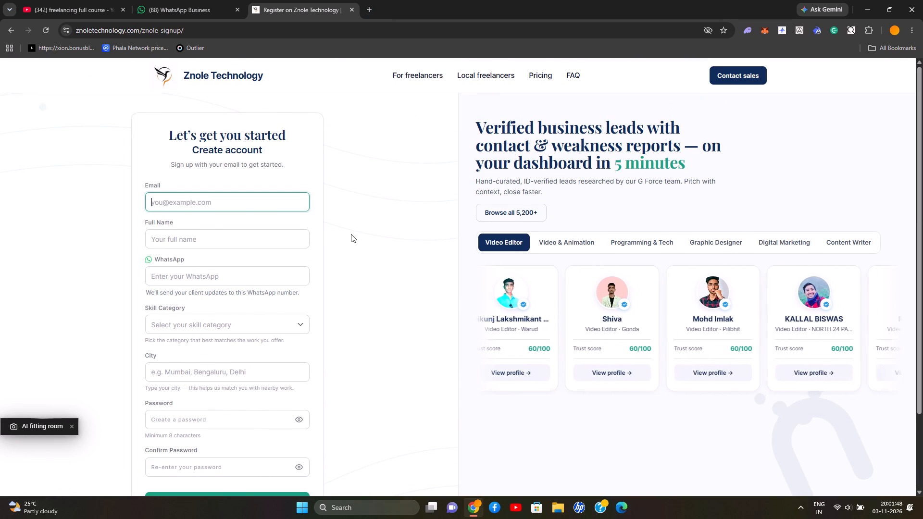
click(262, 200)
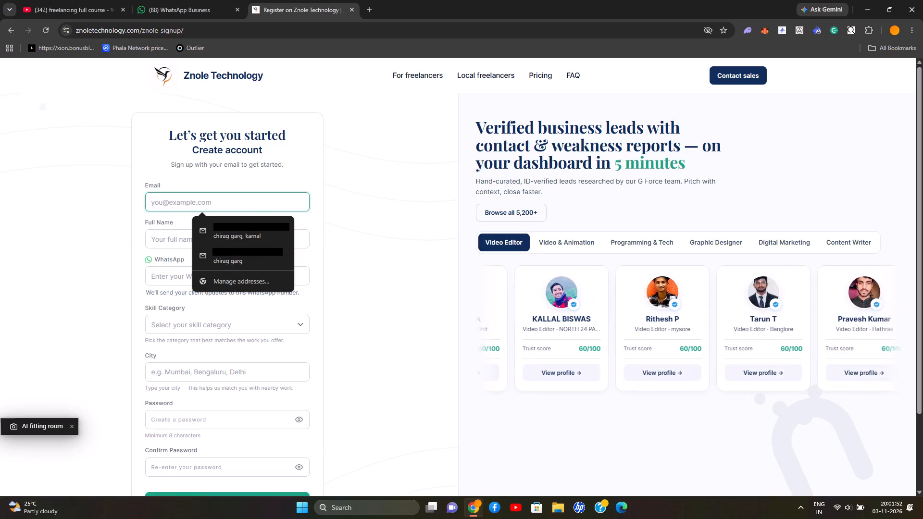
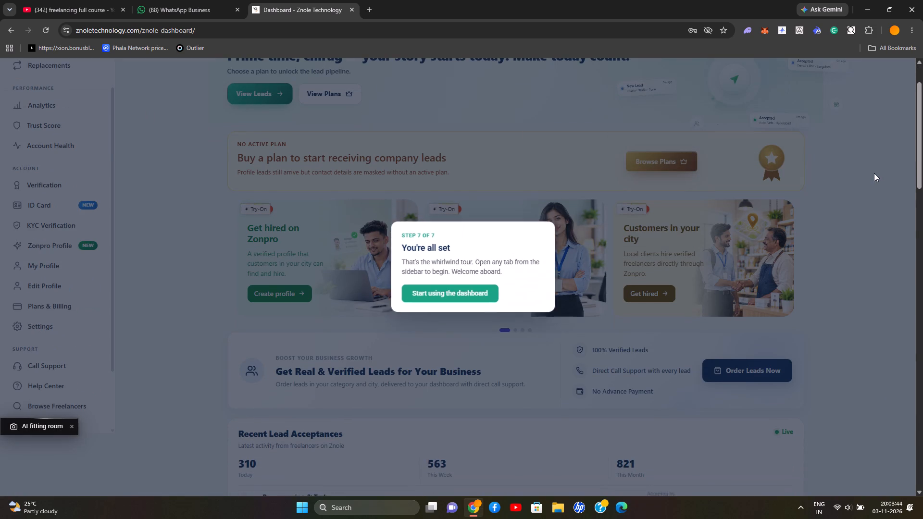
Finish the dashboard welcome tour and open the Zonpro hiring profile creation form.
click(436, 296)
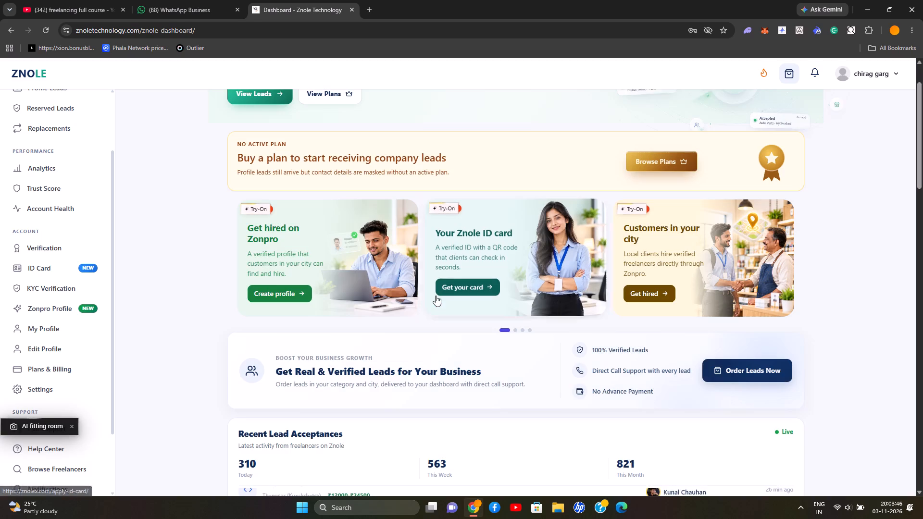
click(287, 292)
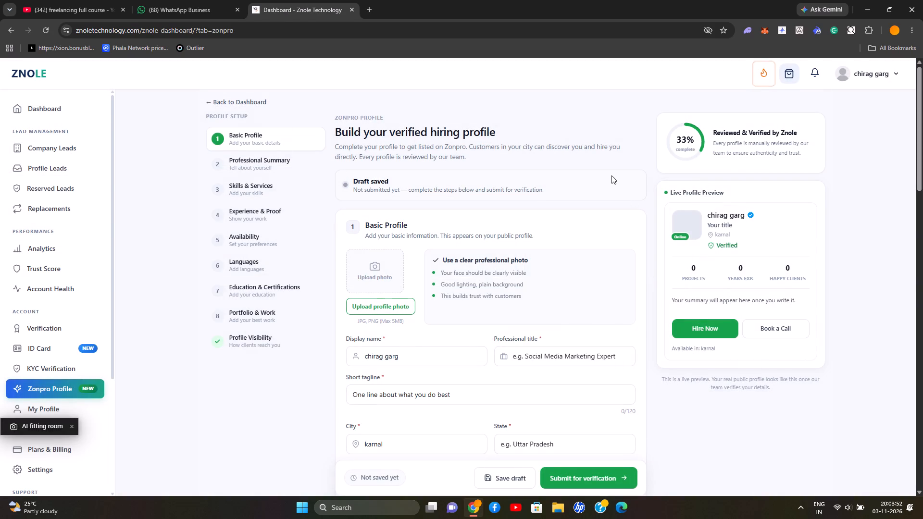
Upload the WhatsApp Image dated 2026-07-25 from the Downloads folder as the Basic Profile photo.
drag(922, 152, 922, 319)
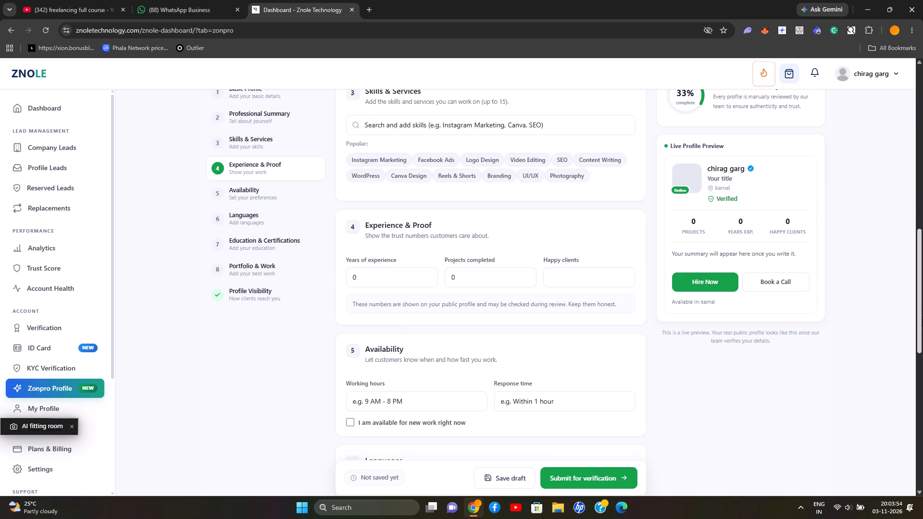
drag(922, 319, 922, 480)
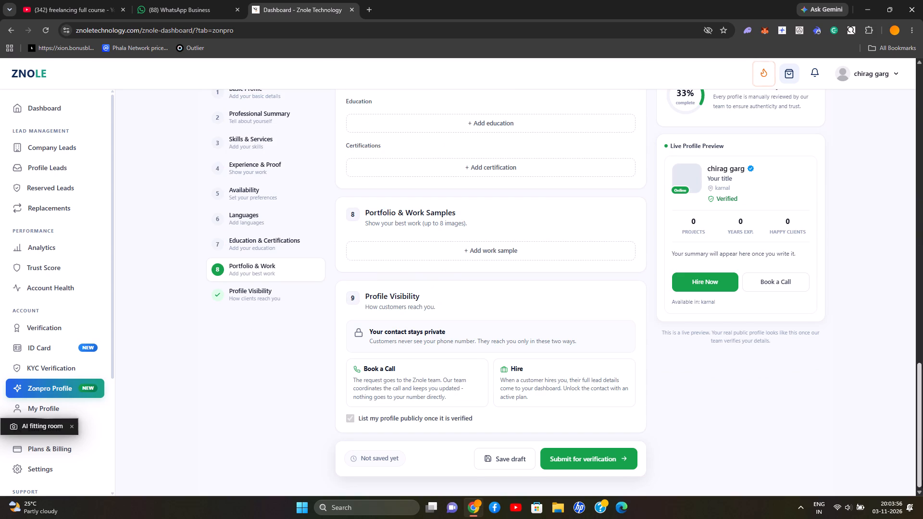
drag(922, 480, 848, 133)
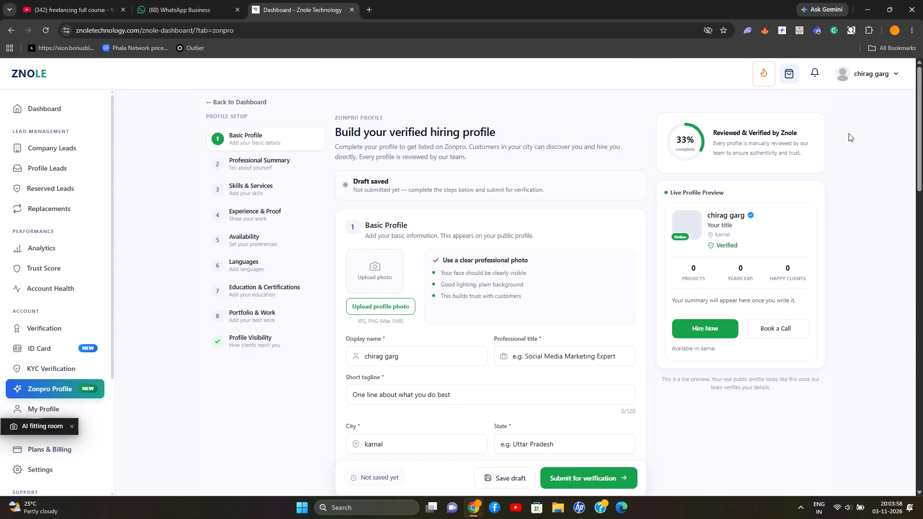
click(367, 303)
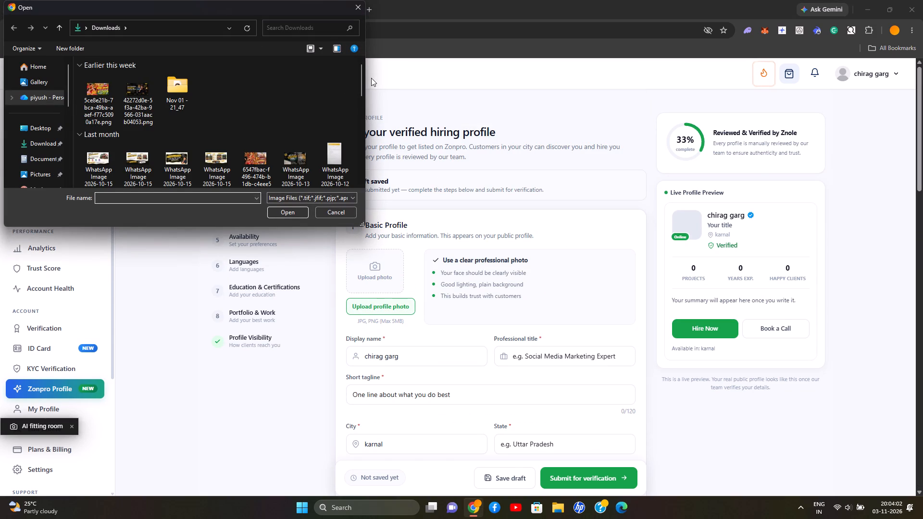
drag(361, 83, 362, 148)
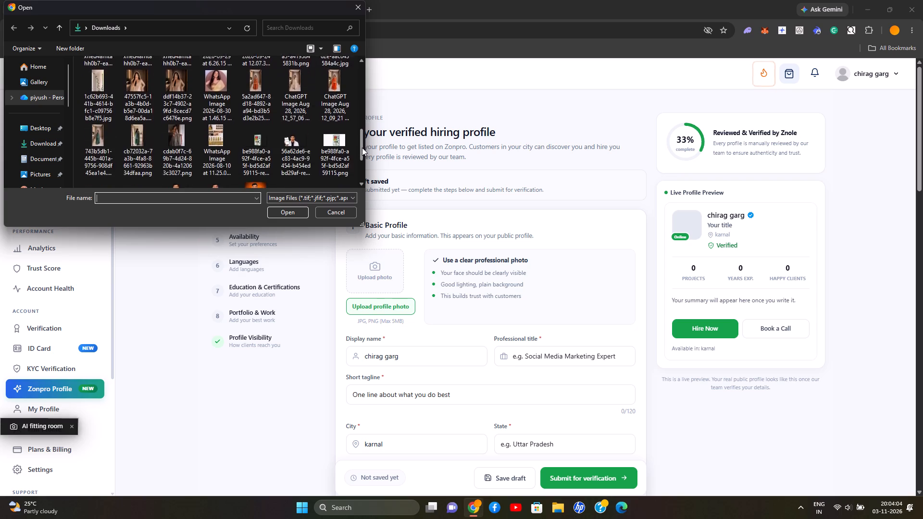
drag(362, 148, 364, 168)
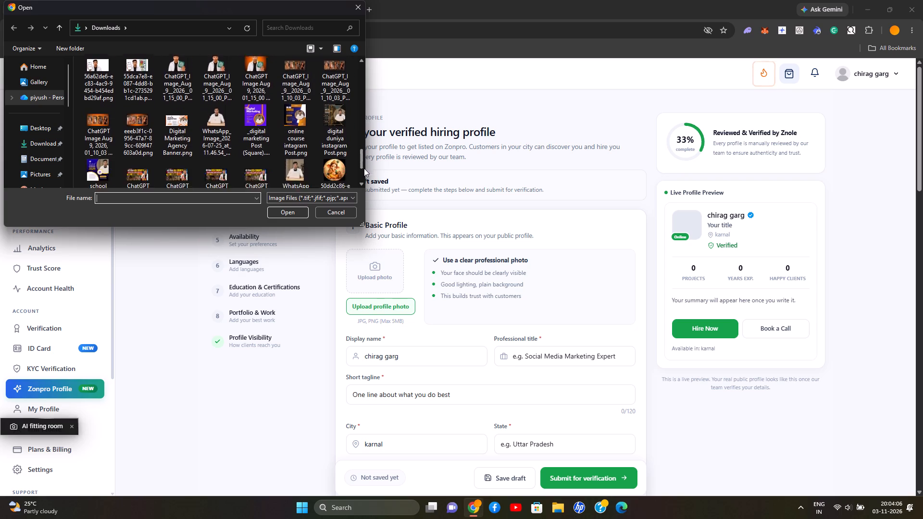
drag(364, 168, 363, 174)
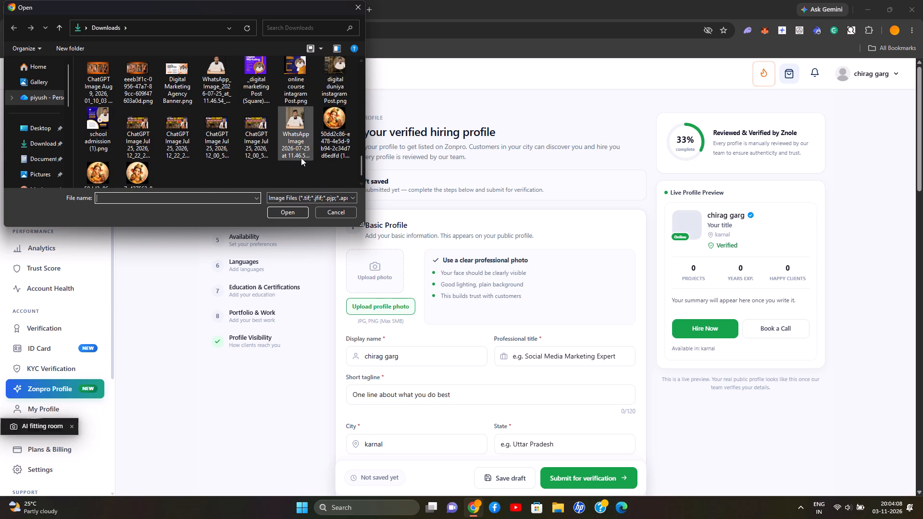
click(300, 157)
click(281, 210)
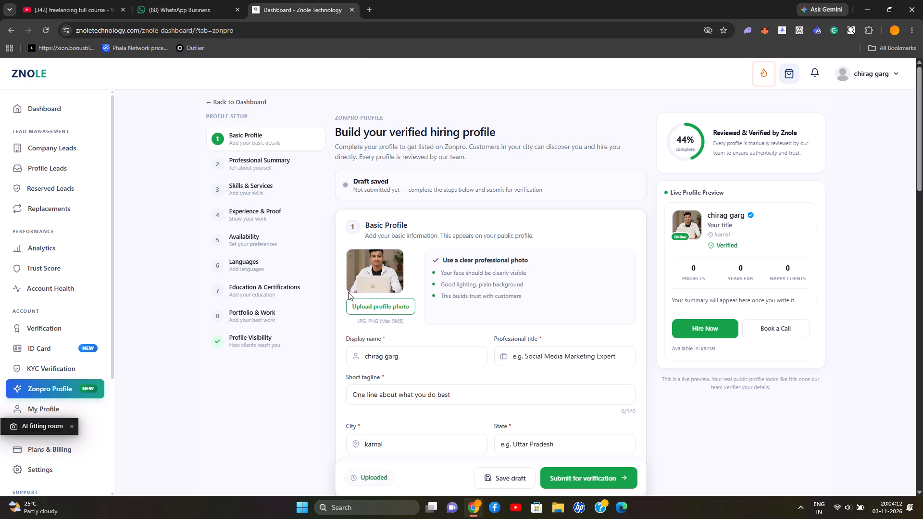
Start on the Short tagline field in the Basic Profile section.
click(896, 179)
drag(922, 158, 922, 222)
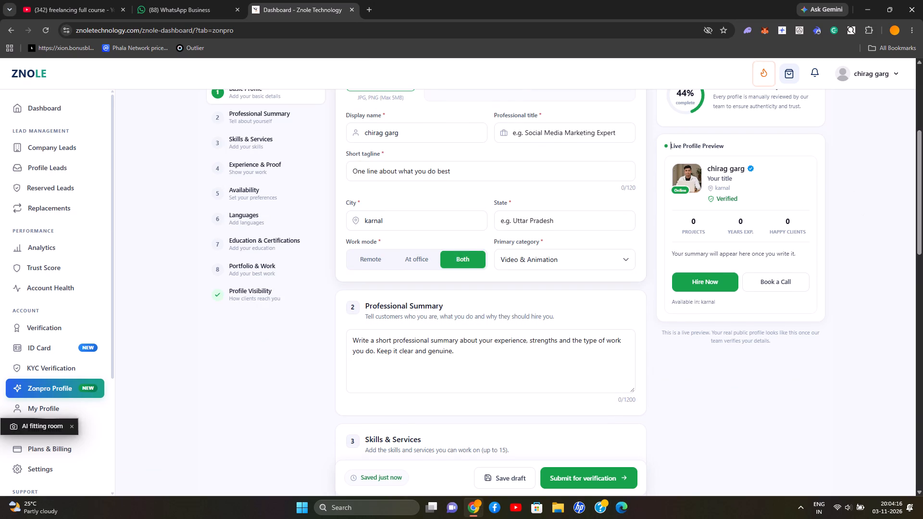
click(509, 180)
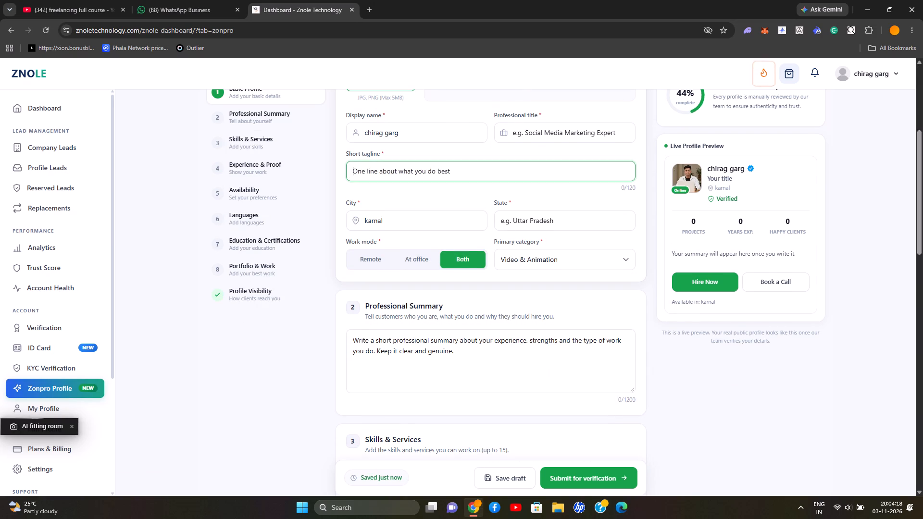
drag(922, 205, 912, 167)
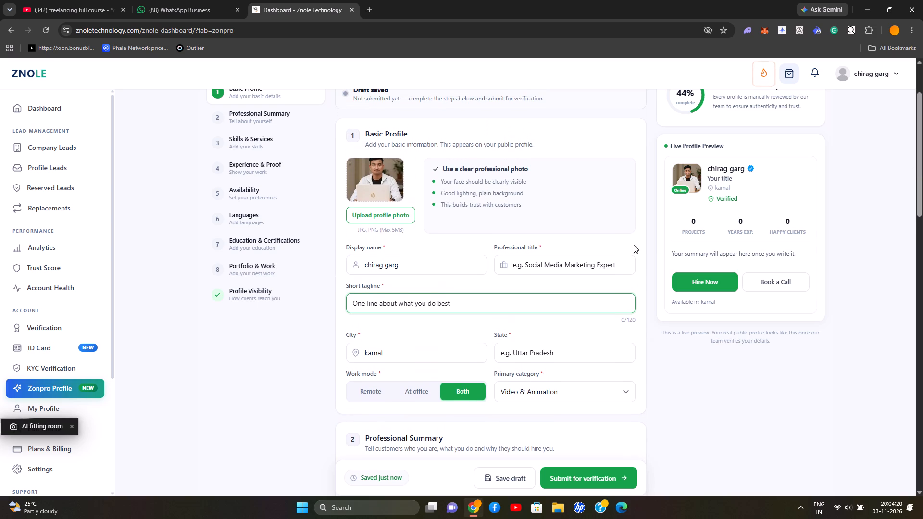
Enter "Ai Video editor" as the professional title in the Basic Profile section.
click(460, 313)
click(581, 274)
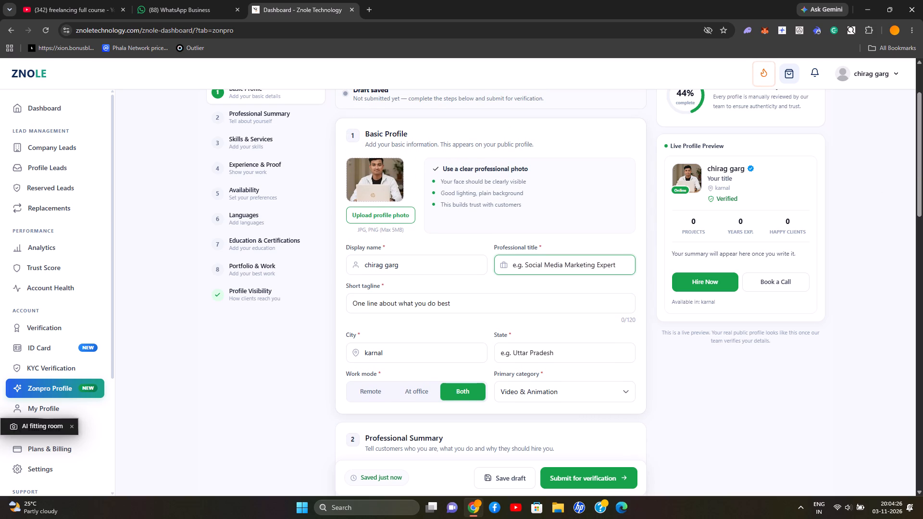
text(ideo editor)
key(space)
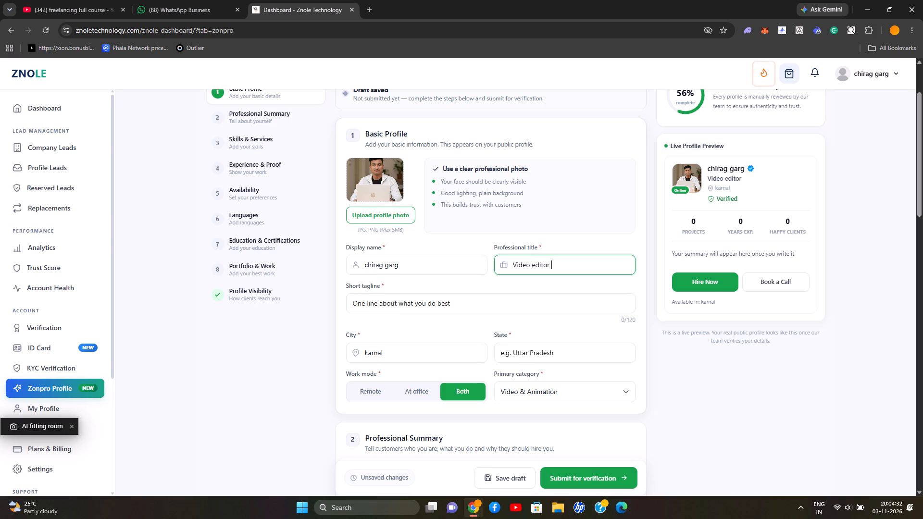
click(512, 267)
key(a)
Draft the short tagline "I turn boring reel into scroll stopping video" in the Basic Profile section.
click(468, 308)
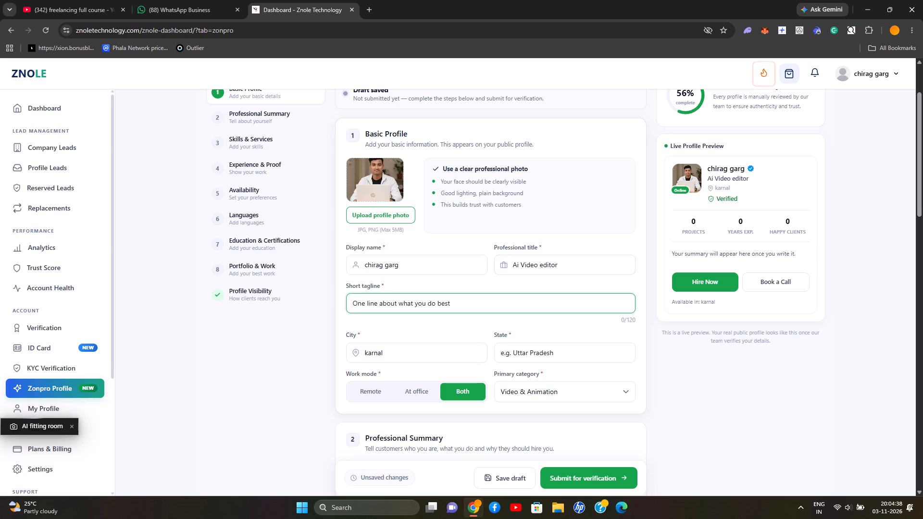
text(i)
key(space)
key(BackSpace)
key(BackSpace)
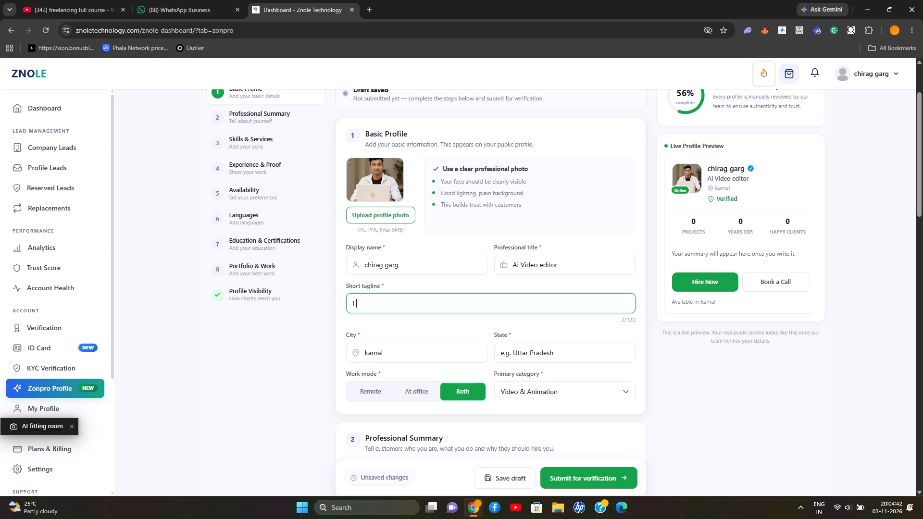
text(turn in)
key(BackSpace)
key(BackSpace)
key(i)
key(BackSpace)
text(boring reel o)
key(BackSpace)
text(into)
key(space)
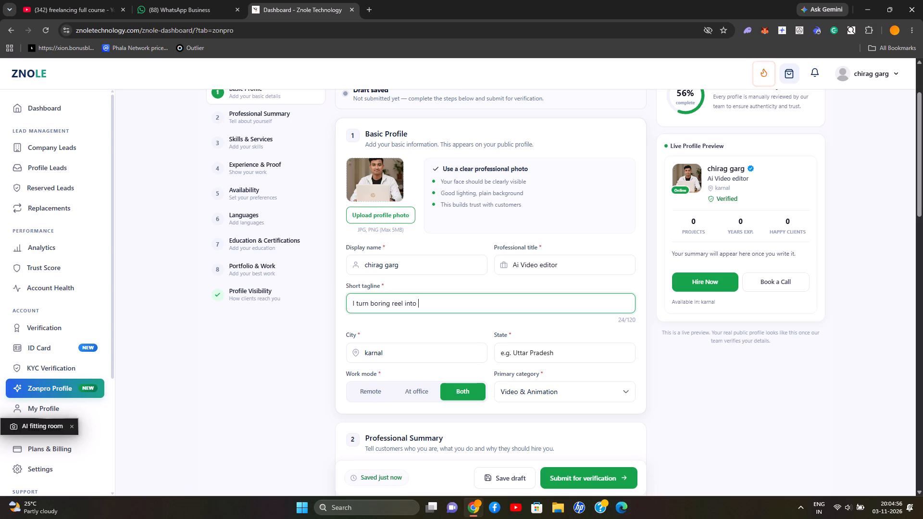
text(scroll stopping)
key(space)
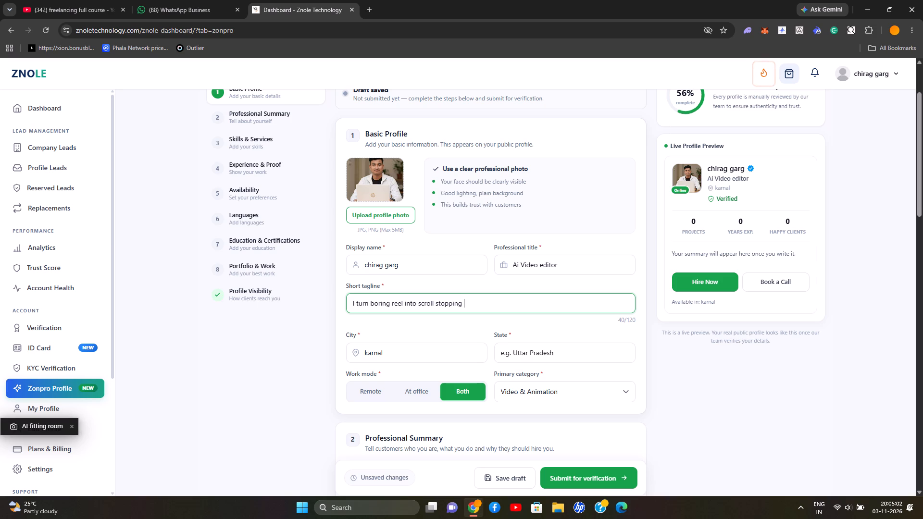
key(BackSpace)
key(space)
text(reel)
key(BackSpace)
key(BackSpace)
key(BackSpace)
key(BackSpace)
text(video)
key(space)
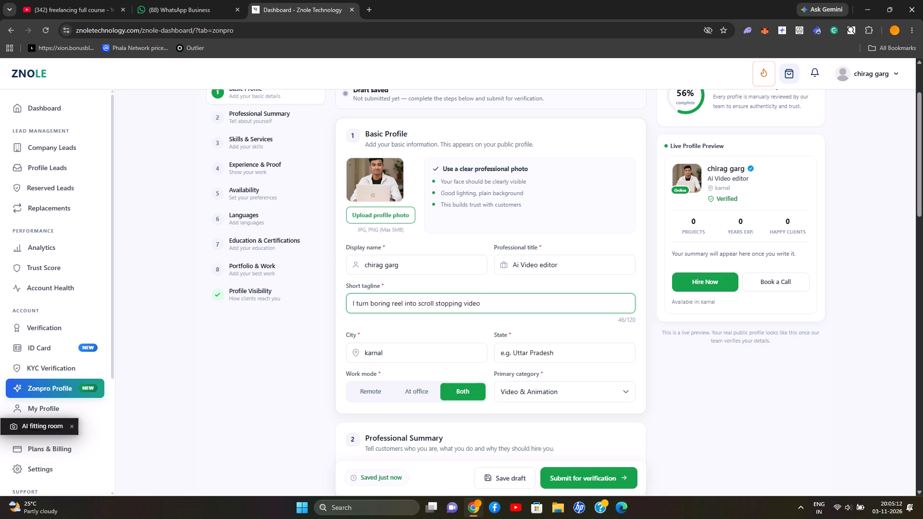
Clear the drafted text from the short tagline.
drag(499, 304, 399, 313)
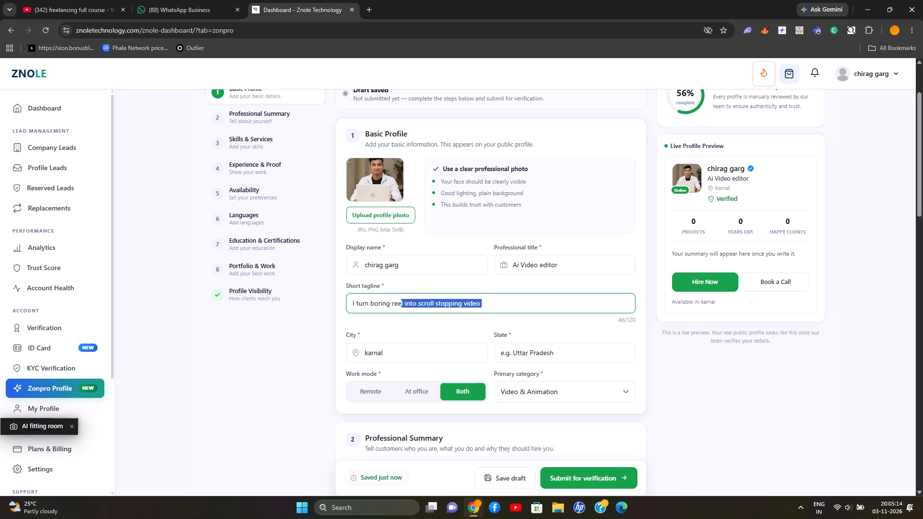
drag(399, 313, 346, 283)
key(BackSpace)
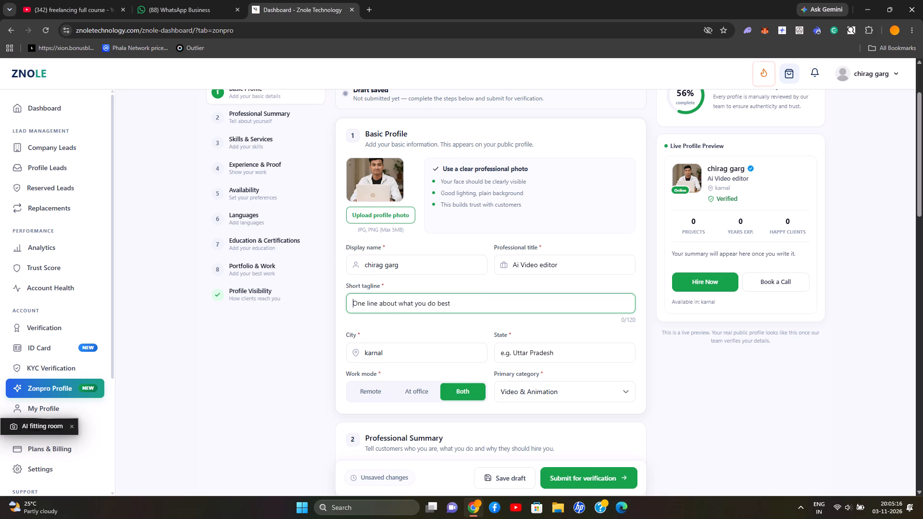
Set the state to haryana and choose Video & Animation as the primary category in the Basic Profile section.
click(560, 361)
click(564, 376)
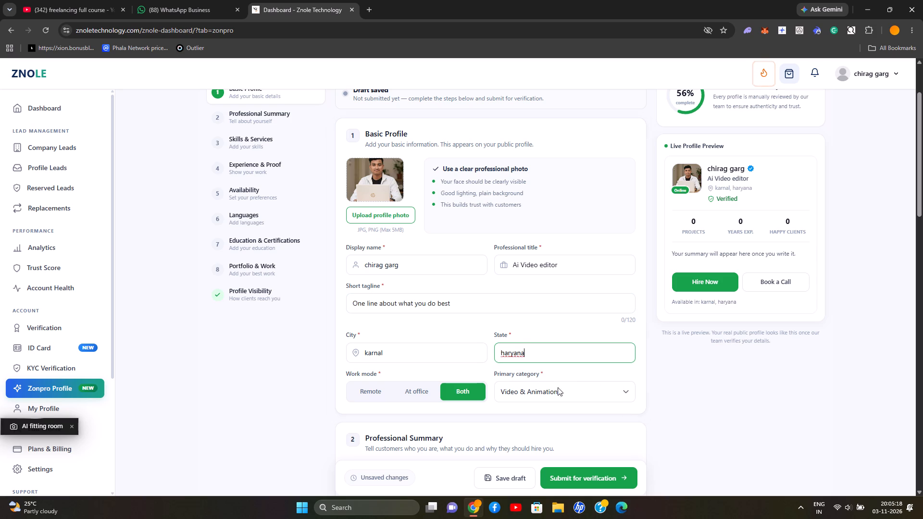
click(555, 391)
click(552, 464)
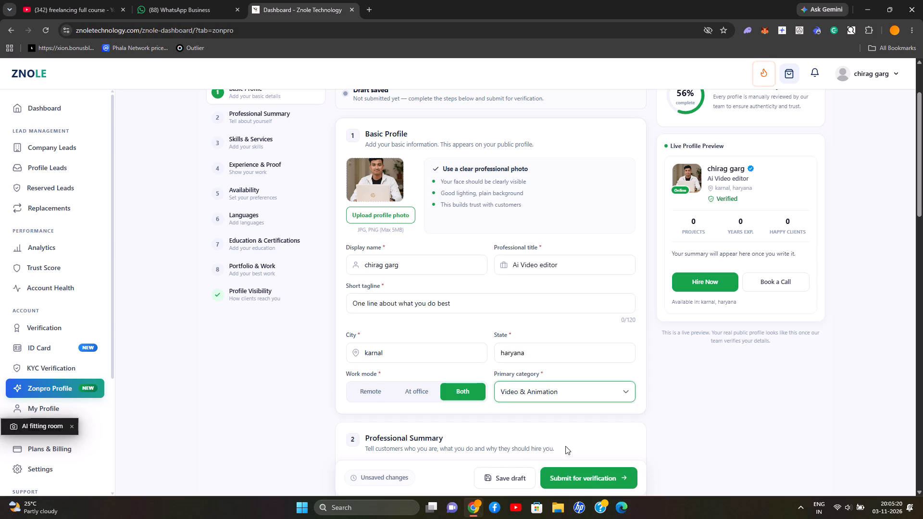
drag(922, 159, 922, 223)
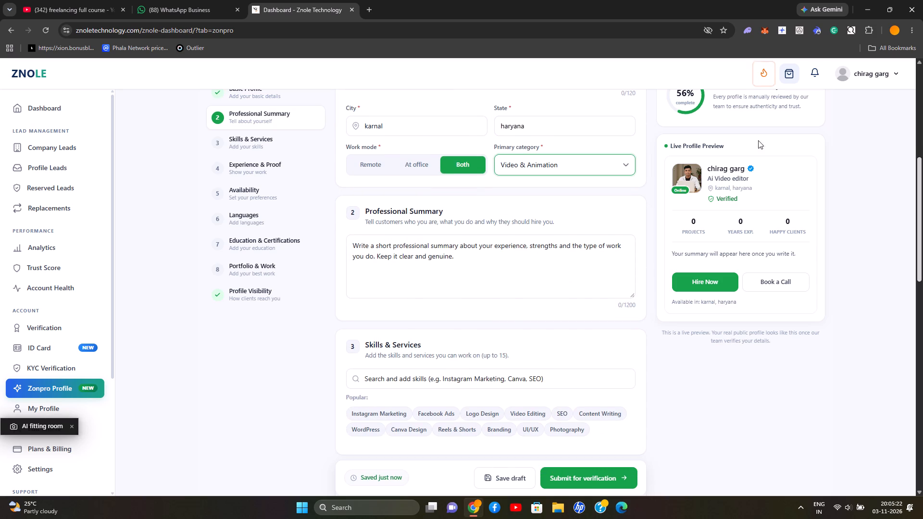
Open the freelancer's own portfolio website, hosted on pages.dev, in a new browser tab.
click(375, 6)
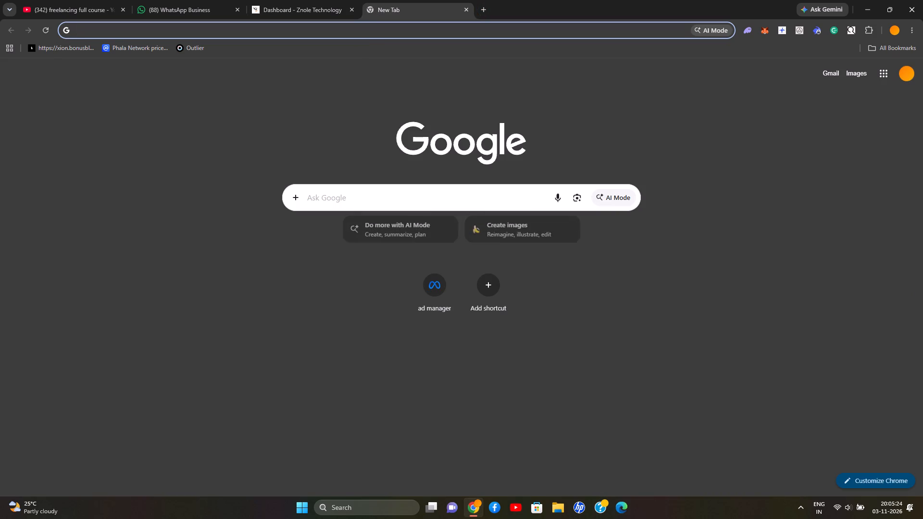
click(355, 32)
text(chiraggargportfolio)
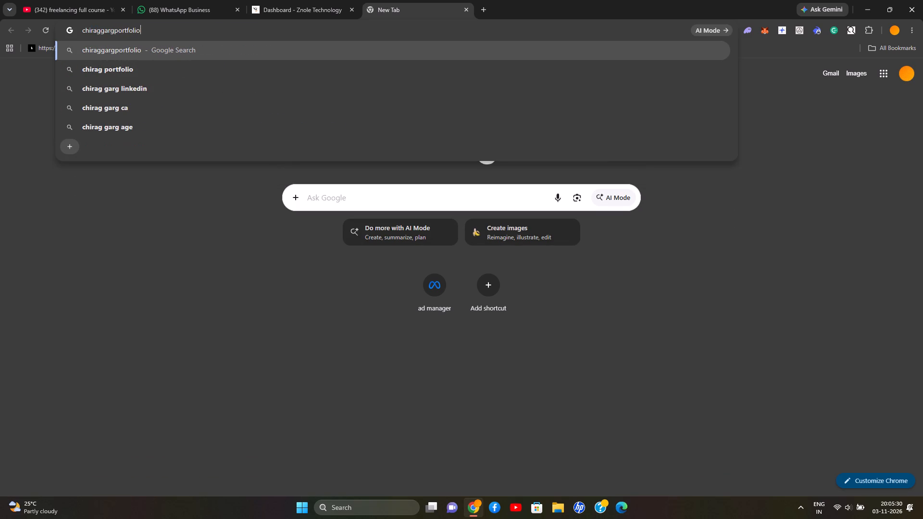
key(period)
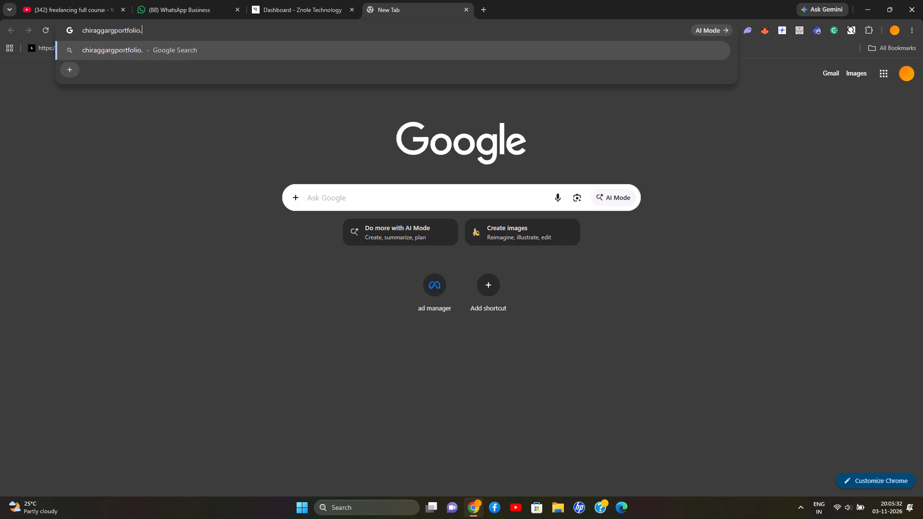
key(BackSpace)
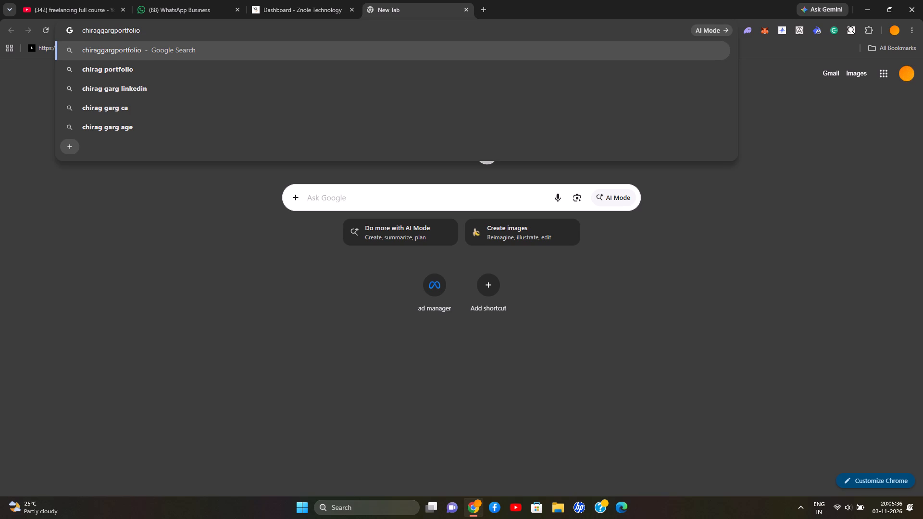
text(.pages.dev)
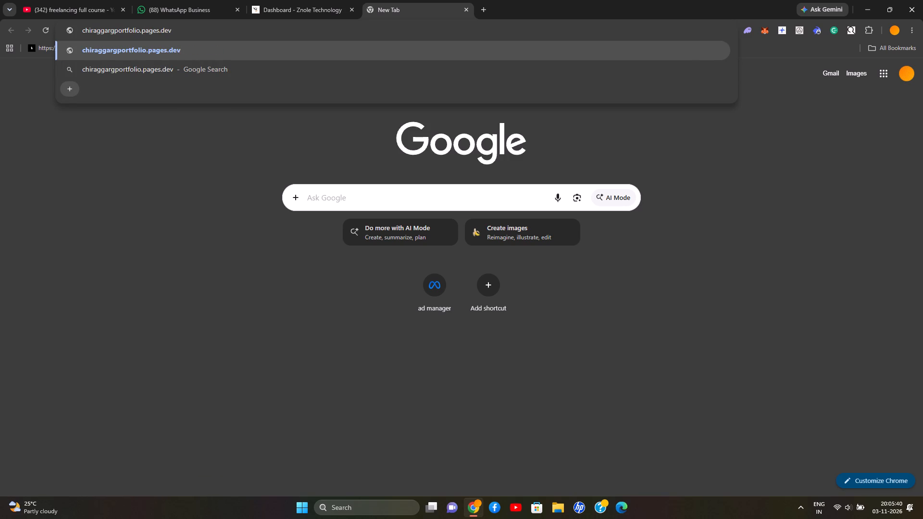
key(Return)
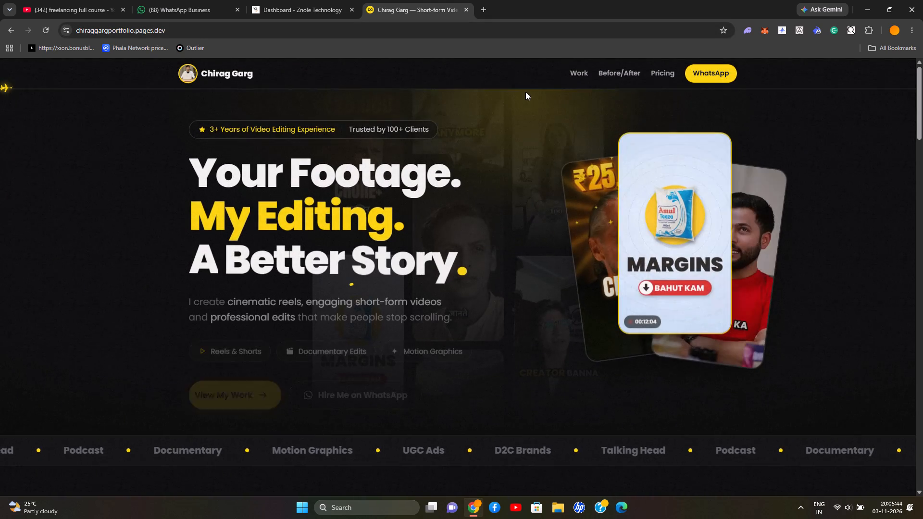
Review the portfolio site's introduction, service samples, before/after section and per-reel pricing.
drag(922, 105, 922, 157)
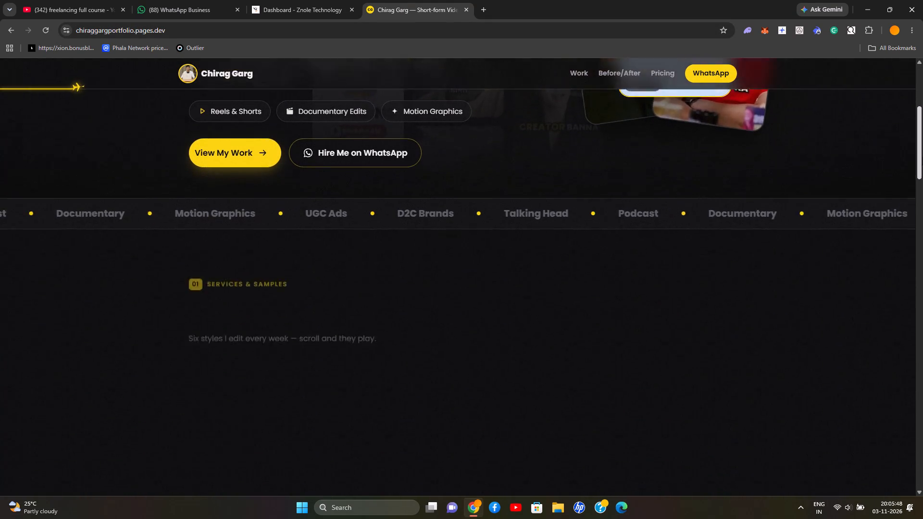
drag(922, 157, 922, 225)
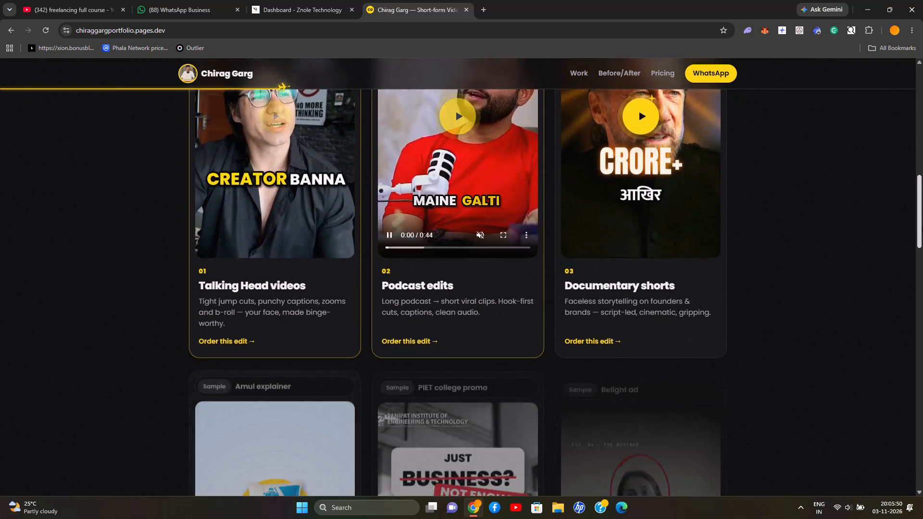
drag(922, 225, 922, 336)
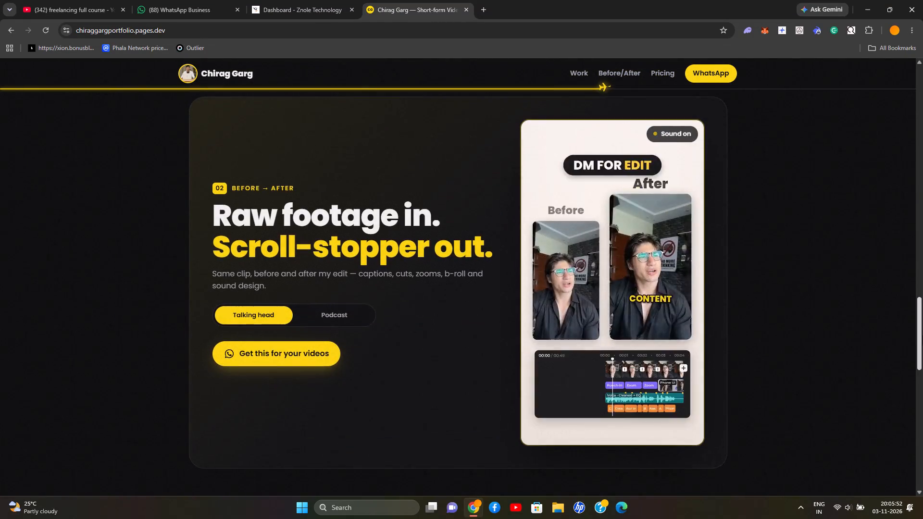
drag(922, 336, 922, 403)
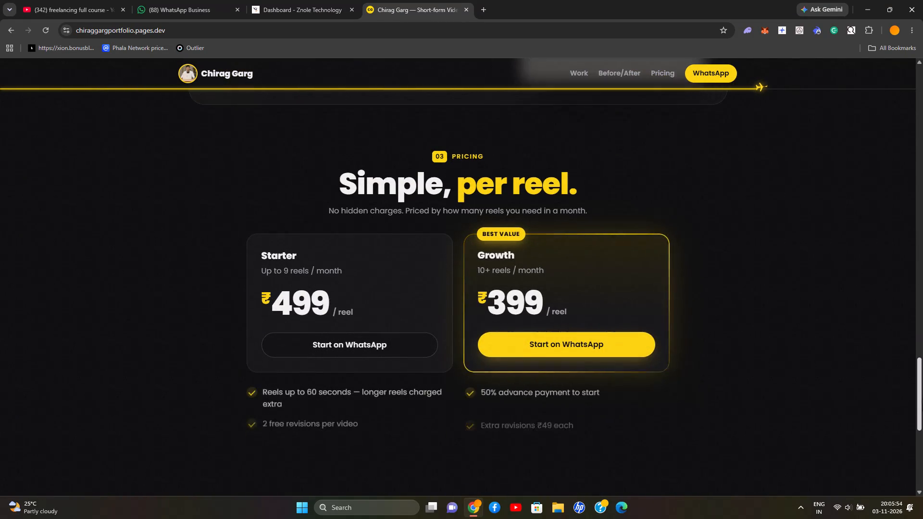
drag(922, 403, 898, 218)
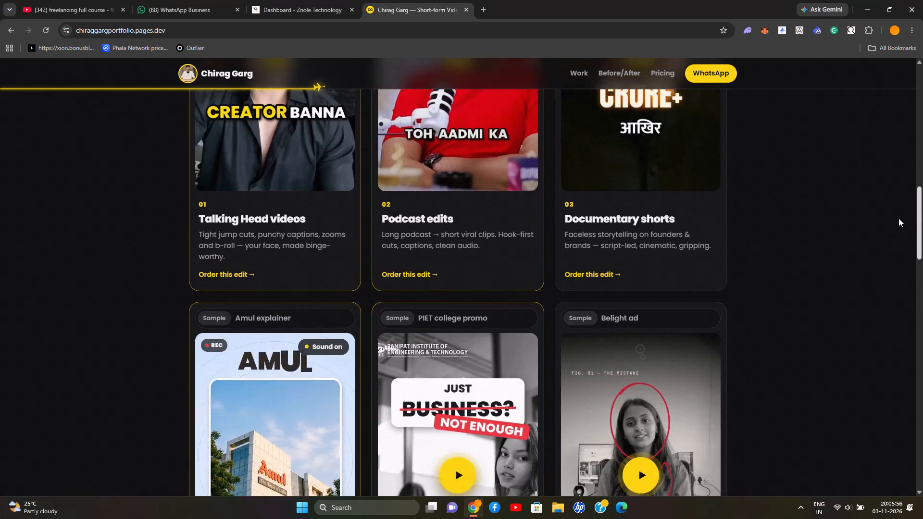
drag(898, 218, 914, 265)
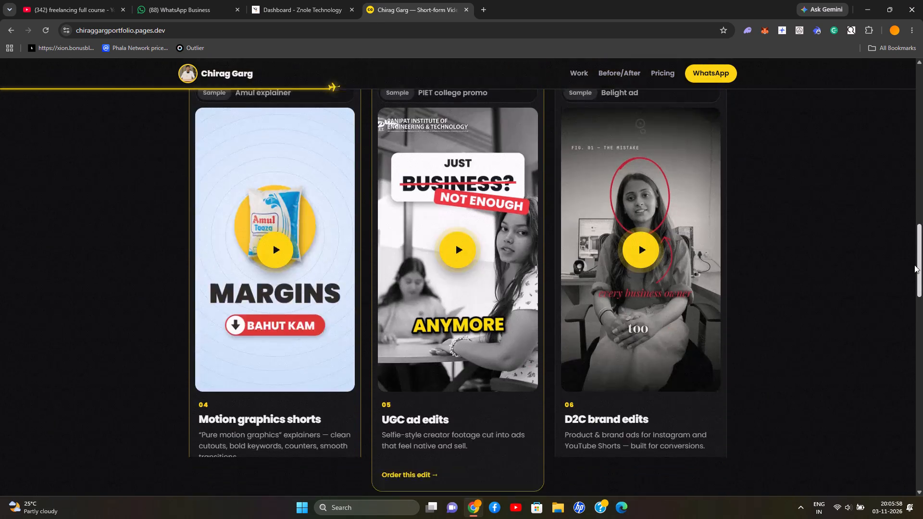
drag(914, 265, 910, 233)
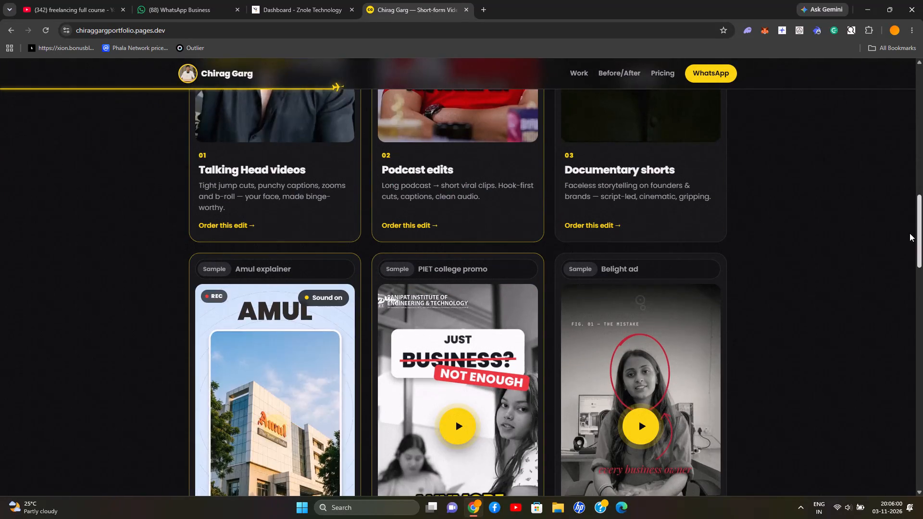
drag(910, 233, 920, 271)
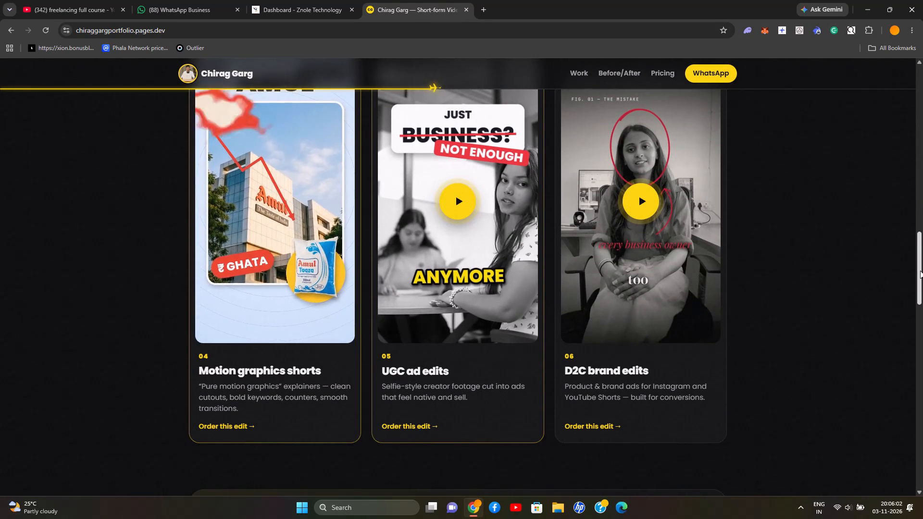
drag(920, 271, 922, 362)
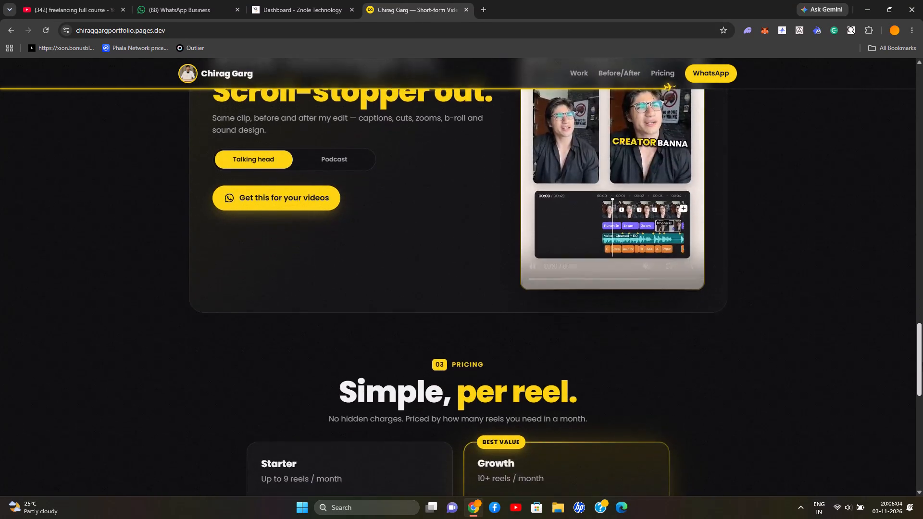
drag(922, 362, 874, 109)
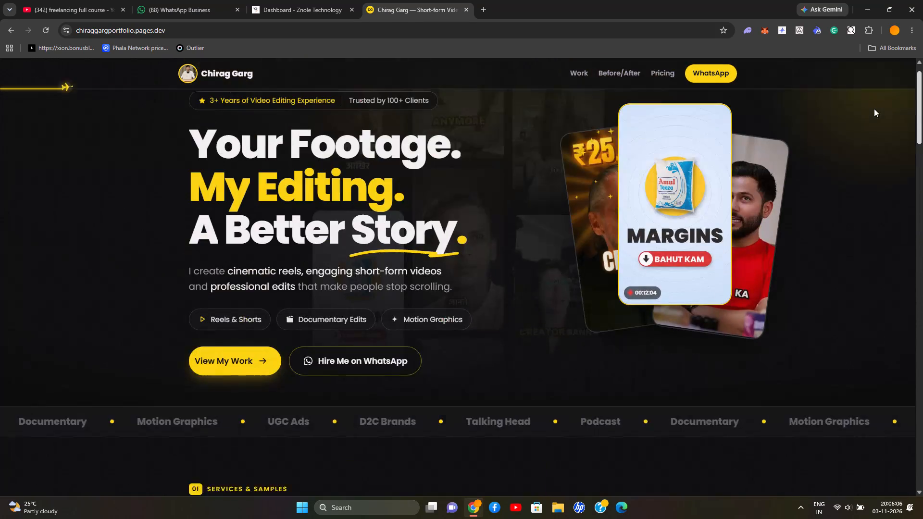
drag(874, 109, 898, 170)
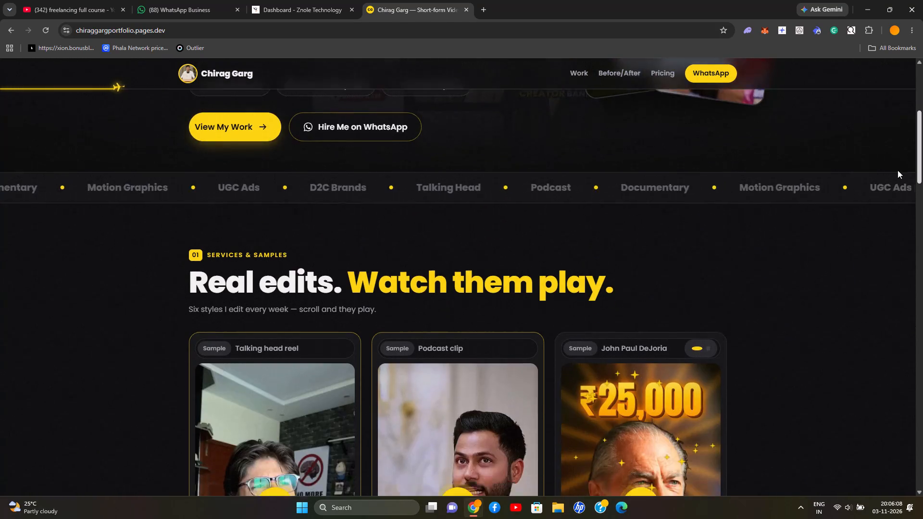
drag(898, 170, 922, 252)
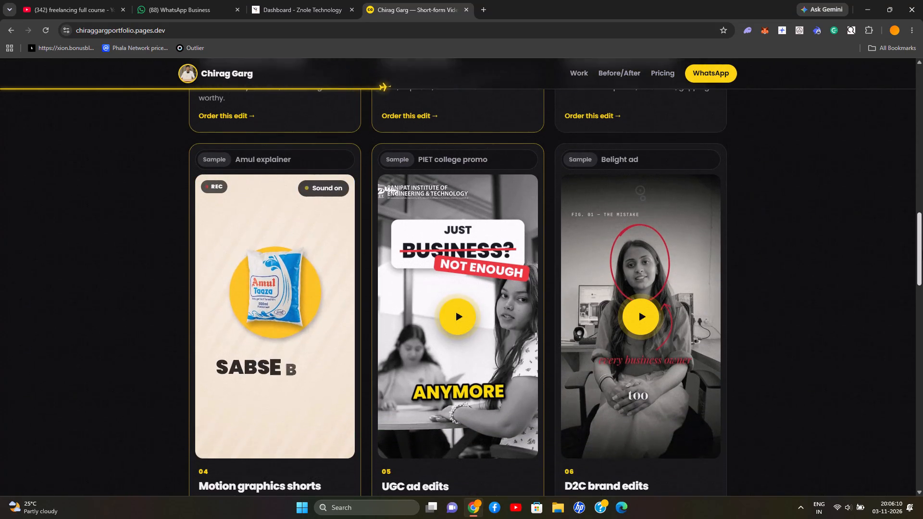
drag(922, 252, 922, 342)
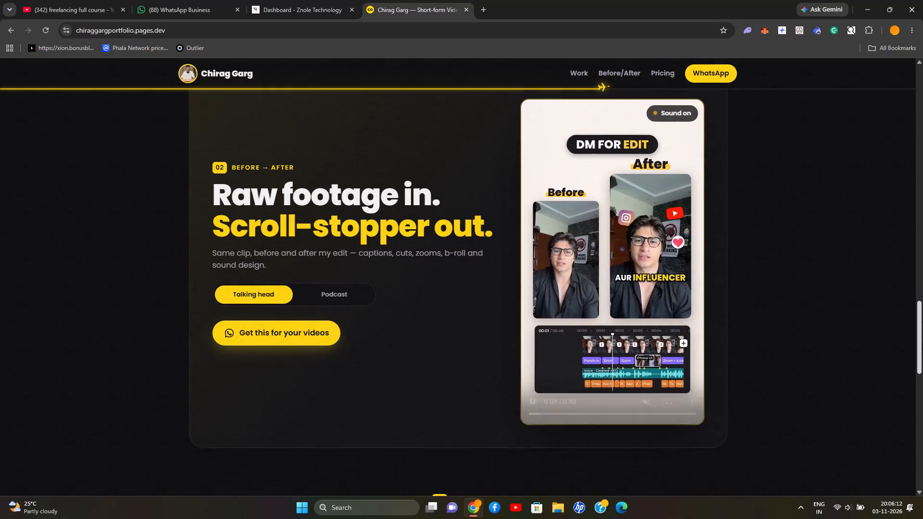
Copy the portfolio homepage's introductory sentence, from "I create cinematic reels" through "stop scrolling".
drag(922, 342, 922, 404)
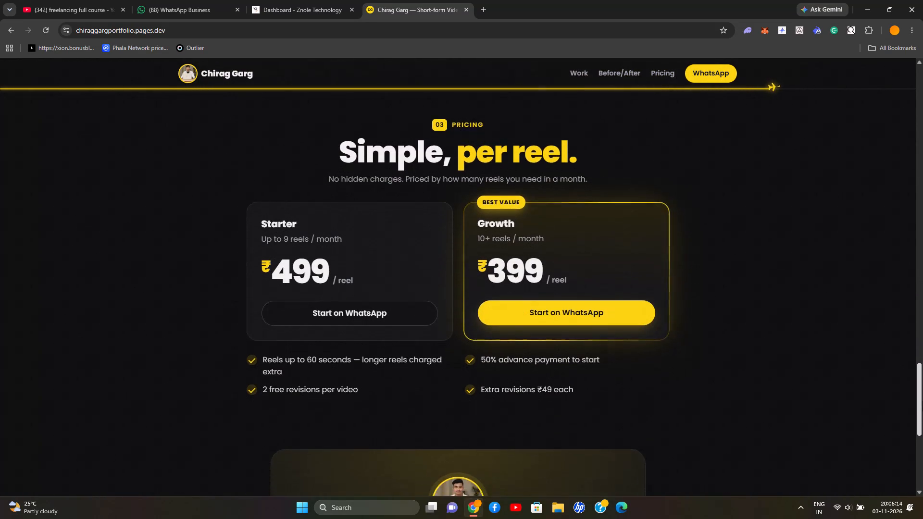
drag(922, 404, 856, 182)
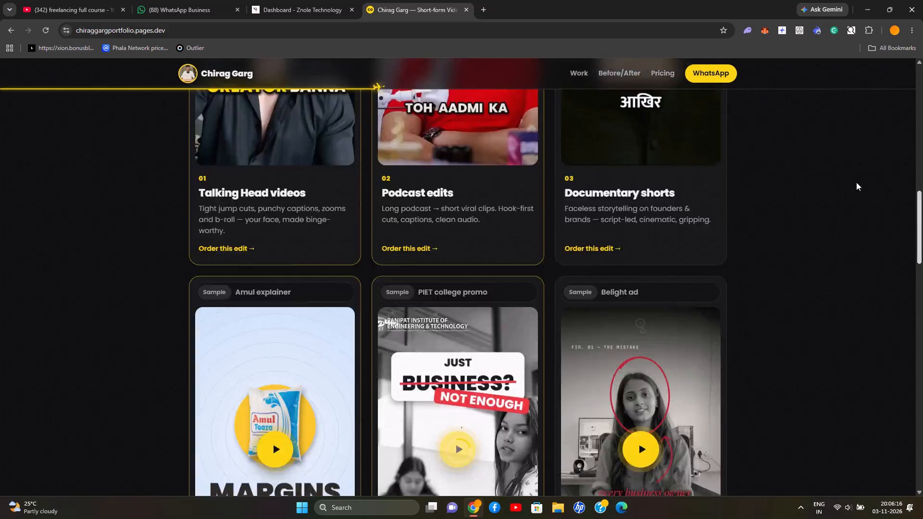
drag(856, 182, 859, 157)
drag(922, 158, 914, 65)
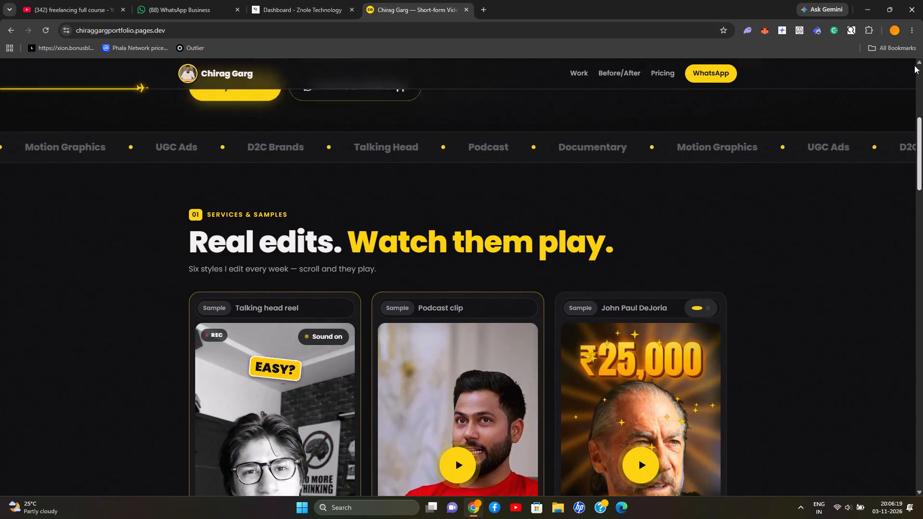
drag(914, 65, 917, 74)
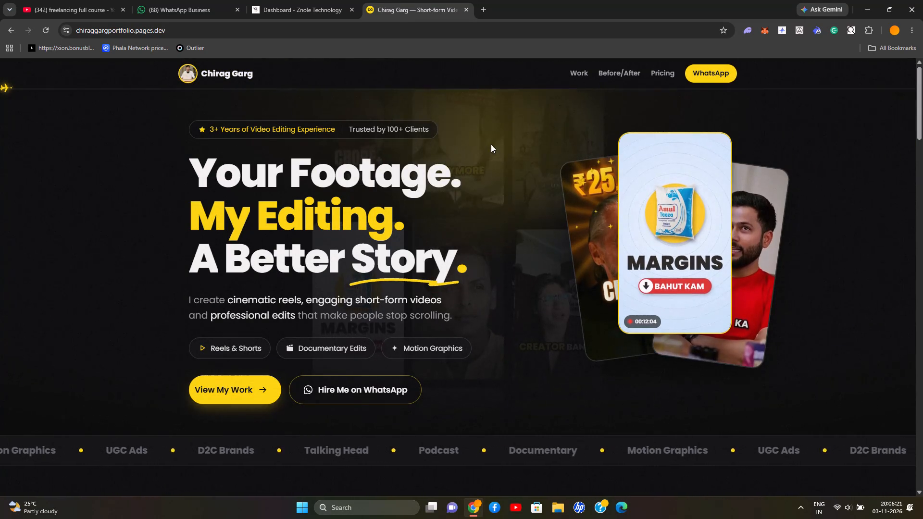
drag(189, 296, 189, 297)
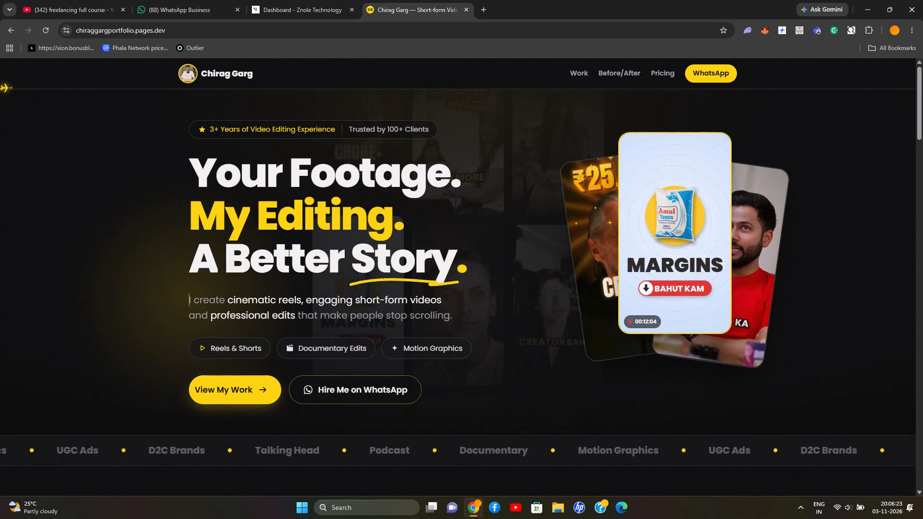
drag(189, 297, 457, 318)
right_click(387, 309)
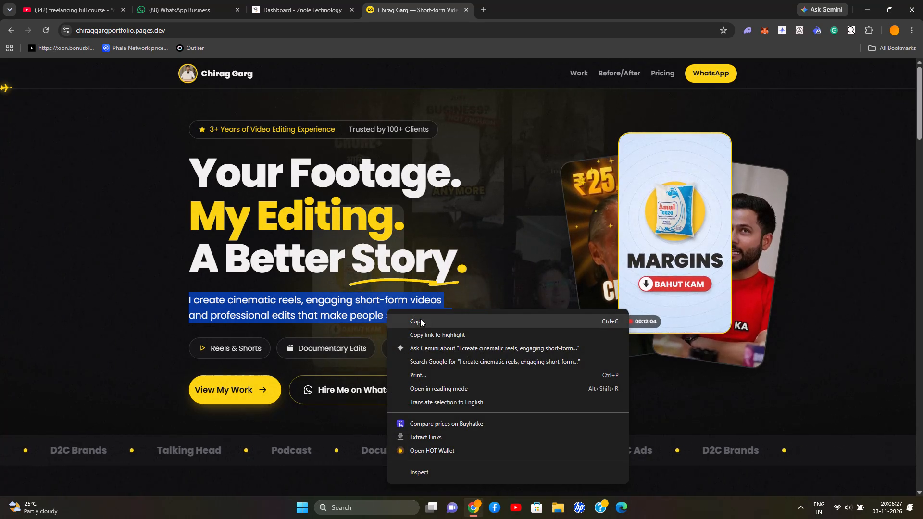
click(420, 319)
Paste the copied portfolio introduction into the short tagline of the Zonpro profile's Basic Profile section.
click(286, 1)
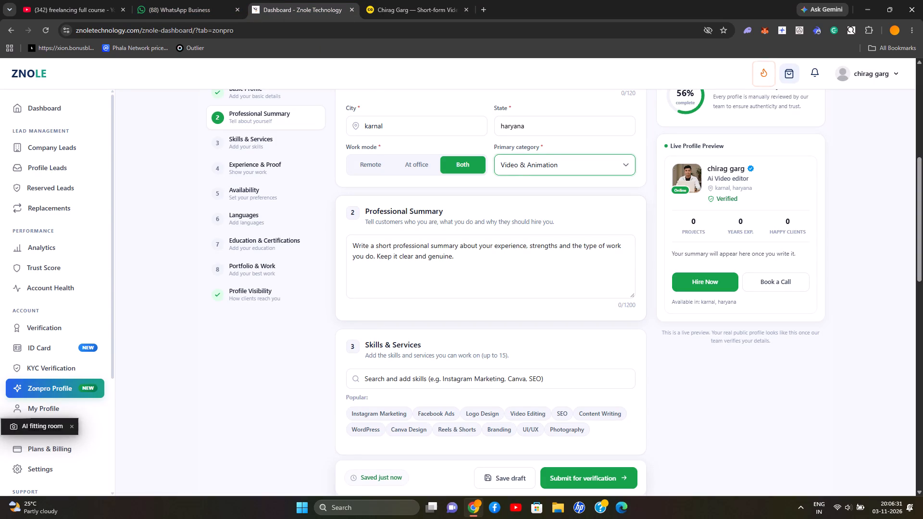
drag(353, 241, 449, 262)
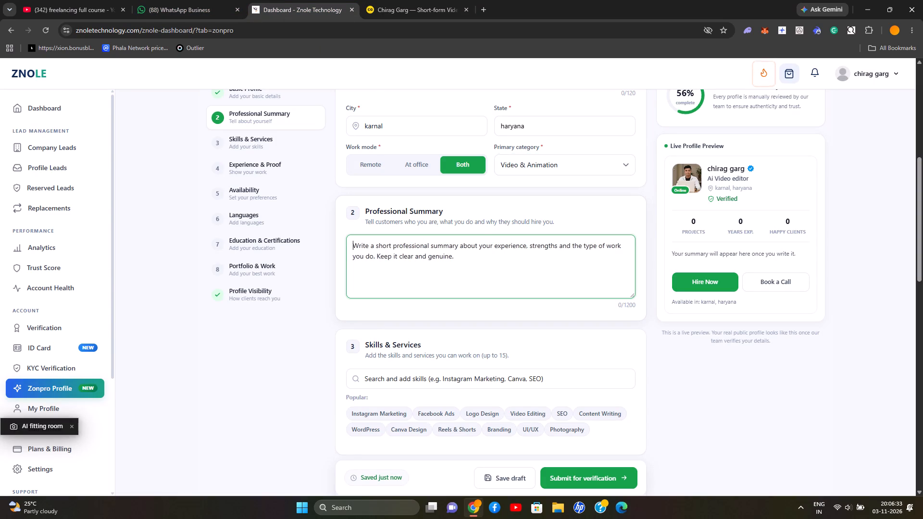
drag(922, 198, 907, 154)
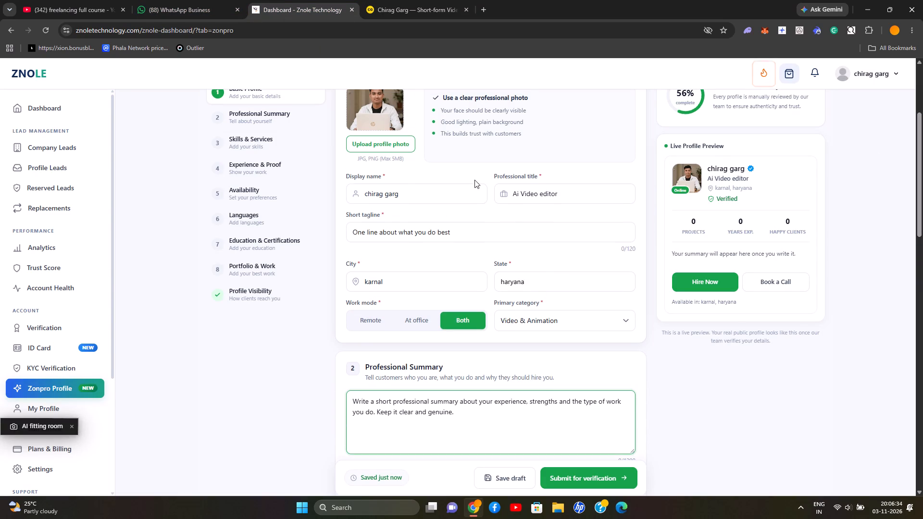
click(463, 232)
right_click(463, 232)
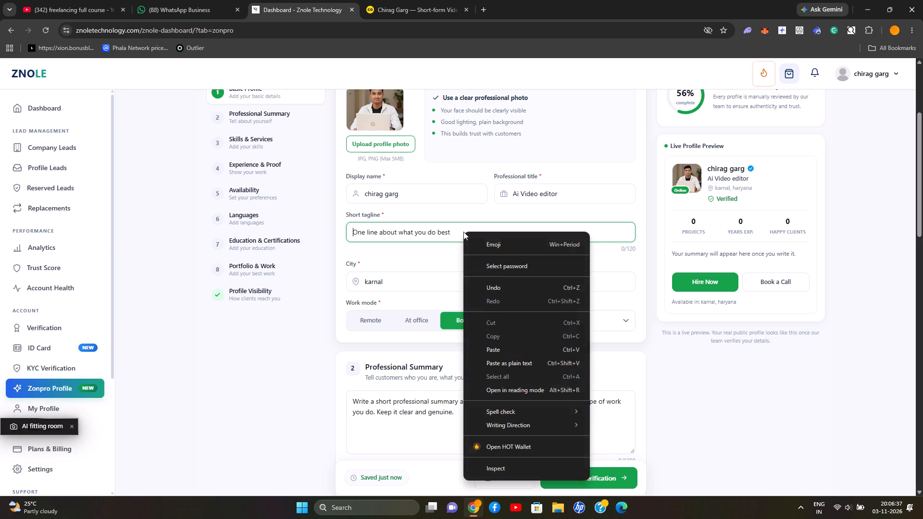
click(512, 354)
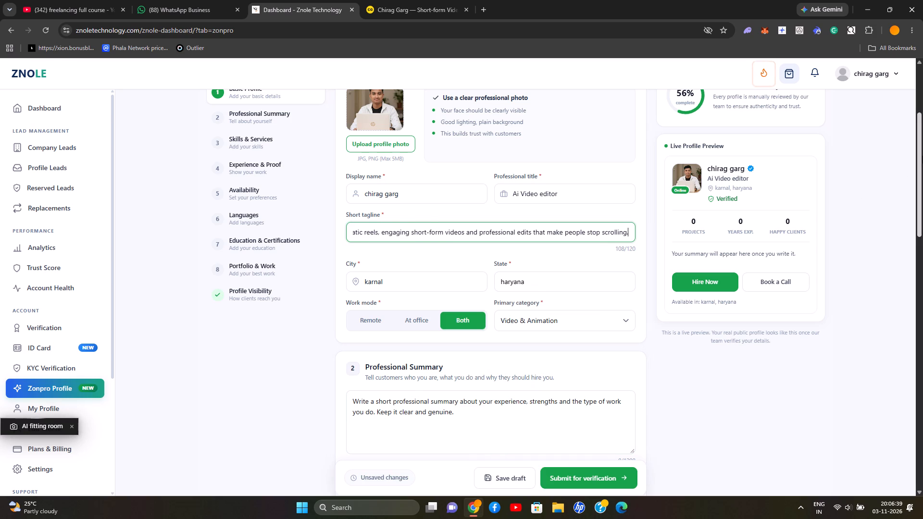
Examine the portfolio site's samples, before/after and pricing sections again for material for the professional summary.
drag(922, 156, 922, 184)
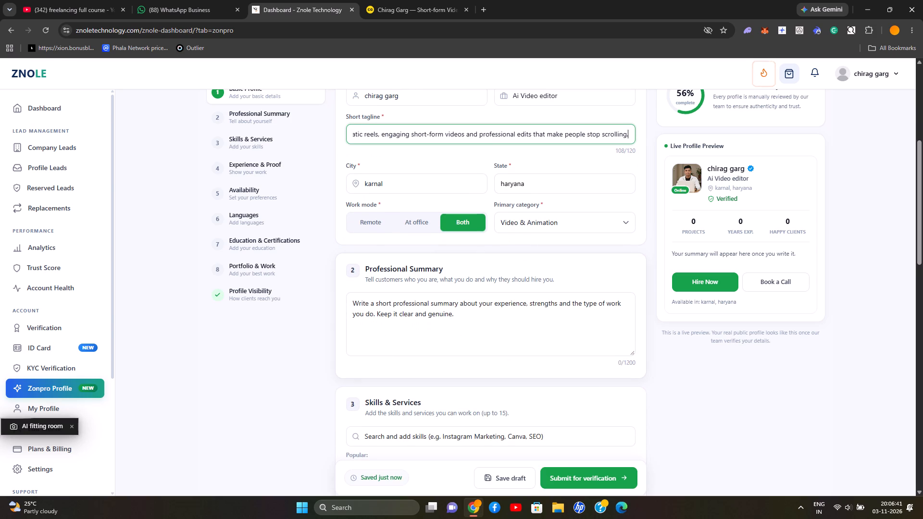
click(450, 313)
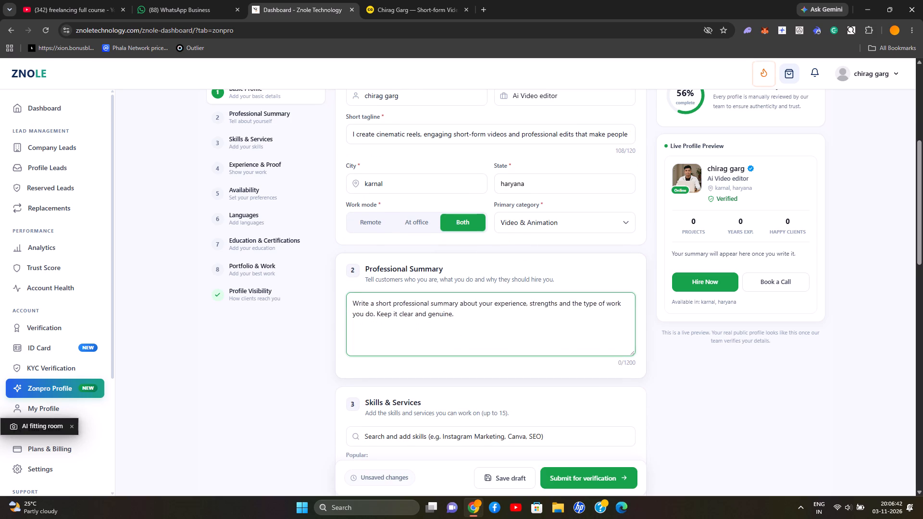
click(439, 0)
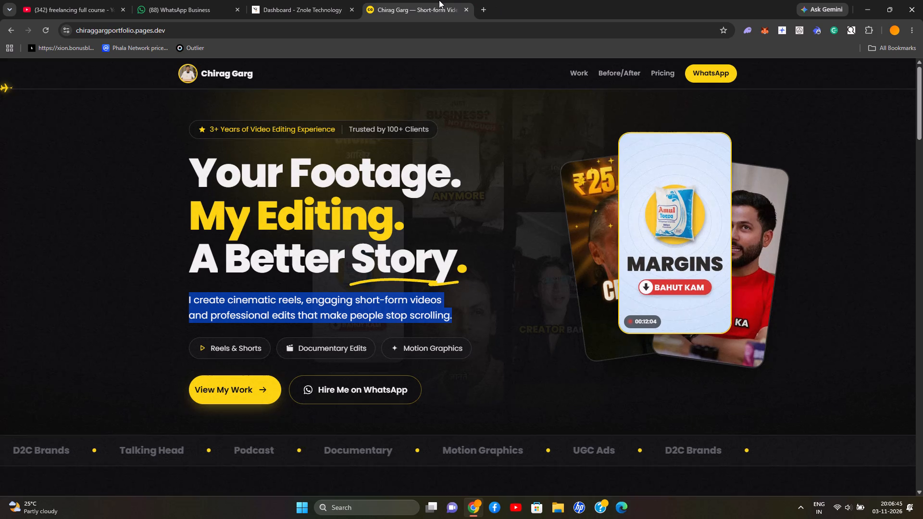
click(598, 175)
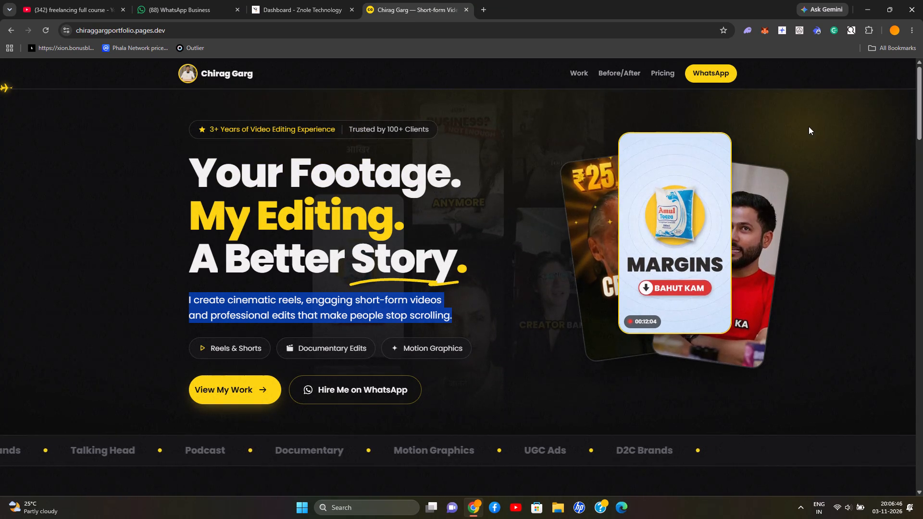
click(809, 126)
drag(922, 103, 922, 164)
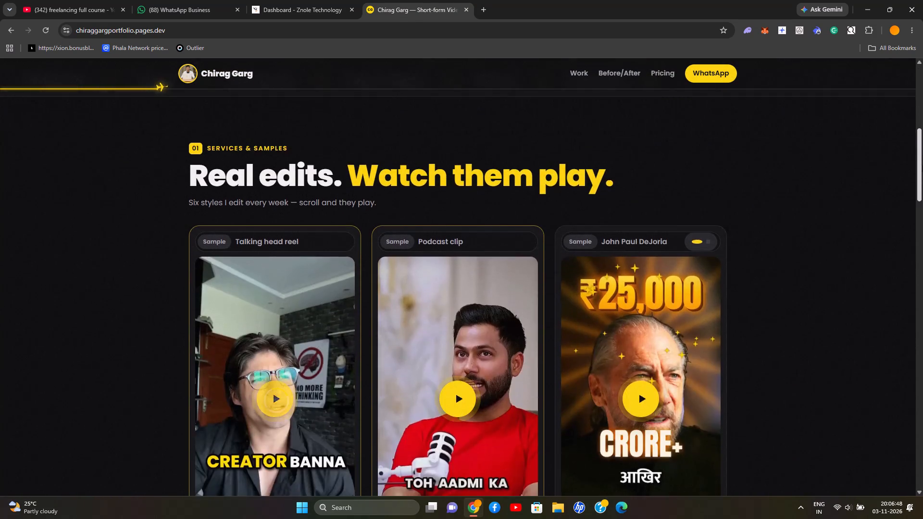
drag(922, 164, 922, 358)
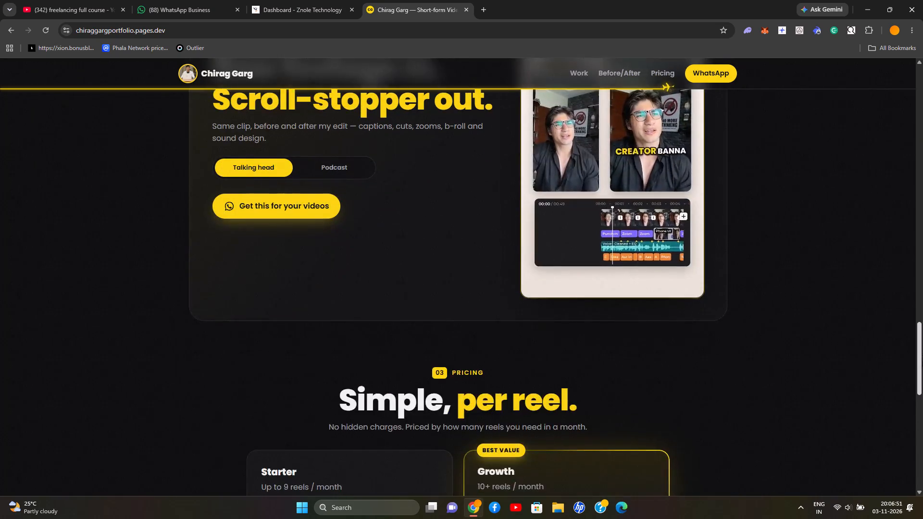
drag(922, 358, 922, 405)
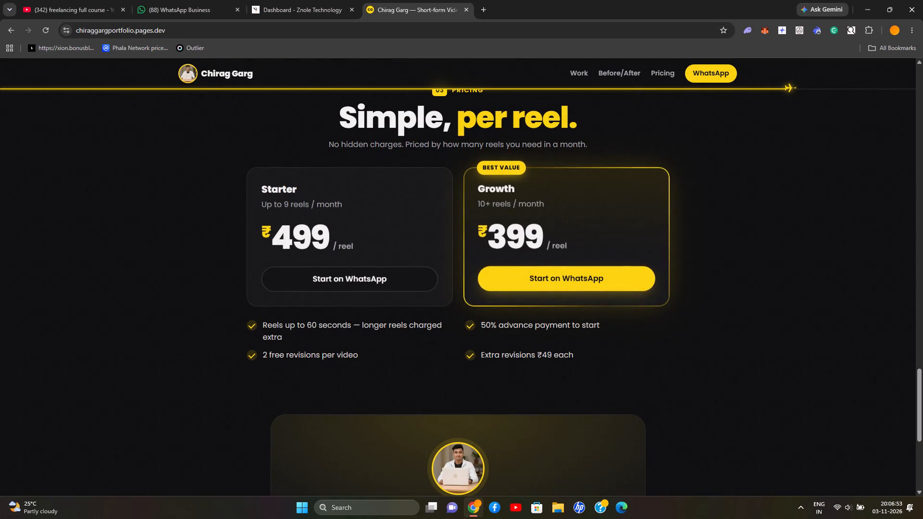
click(288, 1)
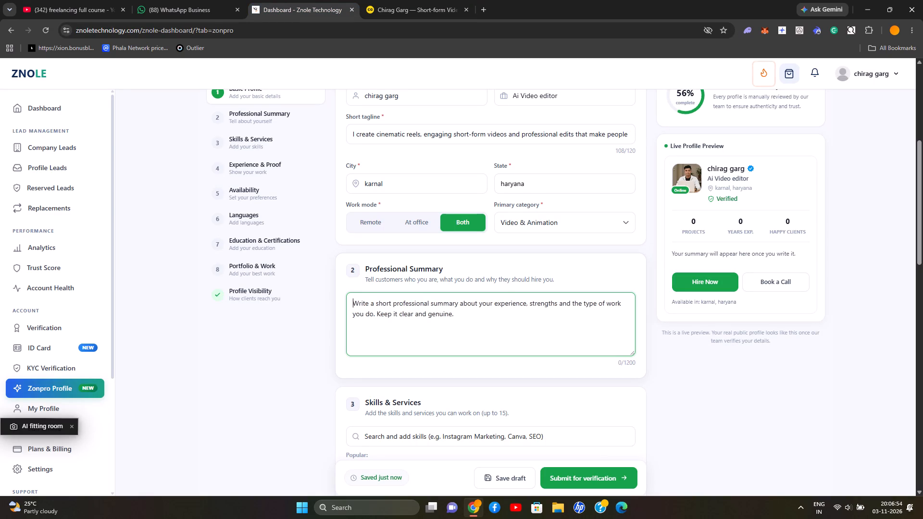
Begin the professional summary with "I am", the freelancer's name and "I".
click(408, 307)
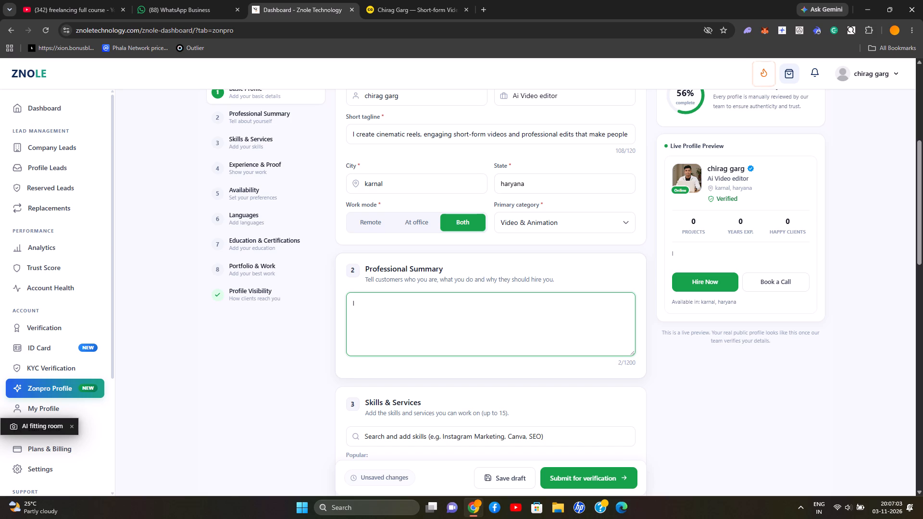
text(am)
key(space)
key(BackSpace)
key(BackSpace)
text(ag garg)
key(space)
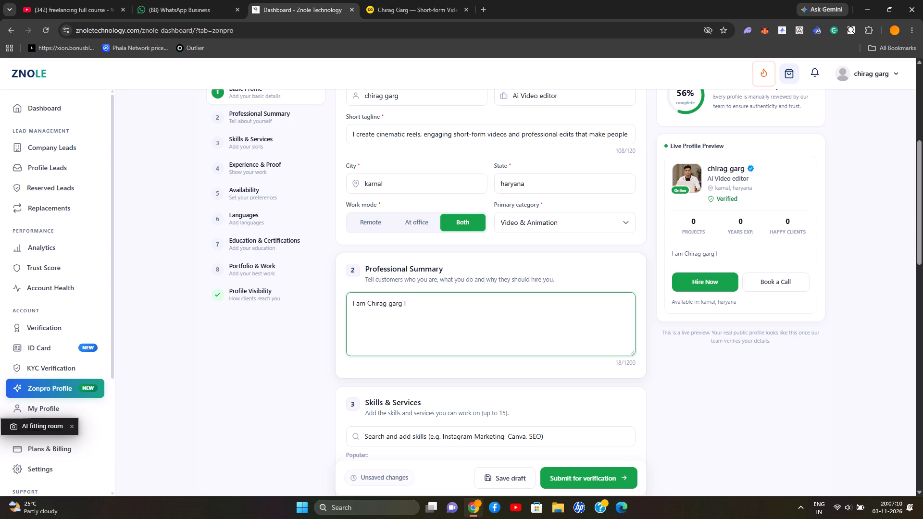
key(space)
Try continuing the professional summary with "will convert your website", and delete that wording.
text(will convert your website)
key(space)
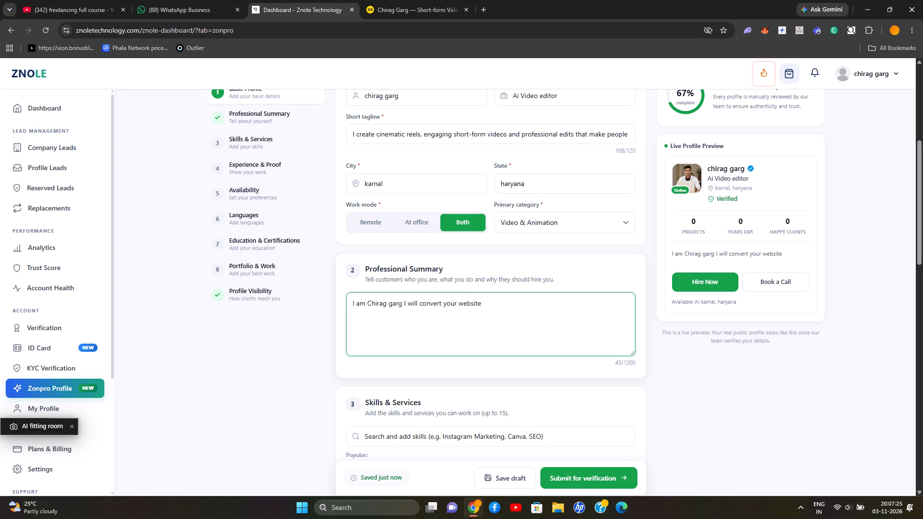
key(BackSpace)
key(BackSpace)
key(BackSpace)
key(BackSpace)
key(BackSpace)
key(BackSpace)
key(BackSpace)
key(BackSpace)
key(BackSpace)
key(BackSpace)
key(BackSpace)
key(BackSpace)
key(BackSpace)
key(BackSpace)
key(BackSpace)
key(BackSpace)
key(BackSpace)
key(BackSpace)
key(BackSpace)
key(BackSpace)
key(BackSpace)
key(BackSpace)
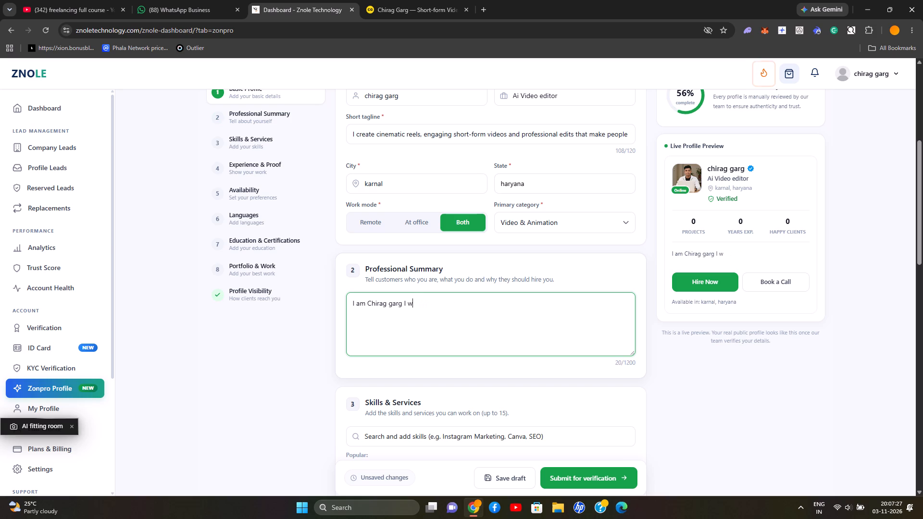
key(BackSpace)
Continue the professional summary with "have 3+ years of experience in video editing and".
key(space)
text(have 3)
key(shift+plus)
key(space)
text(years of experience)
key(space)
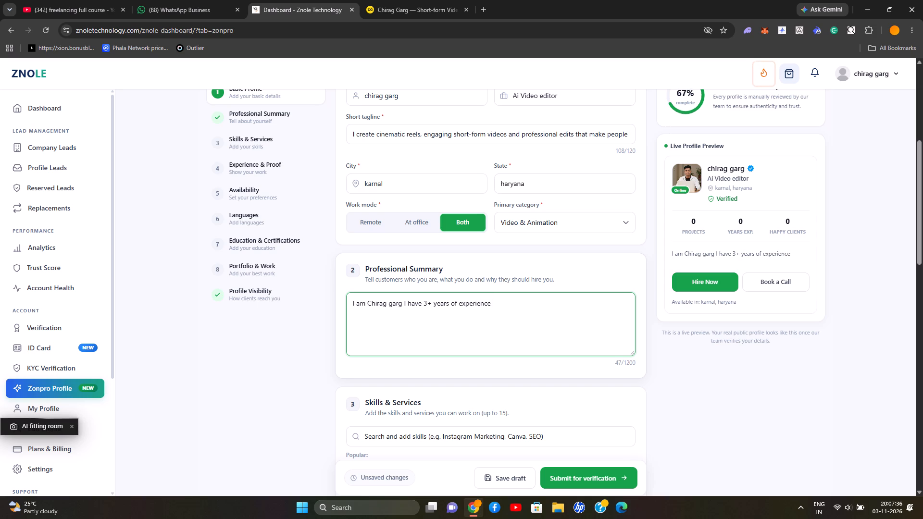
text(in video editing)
key(space)
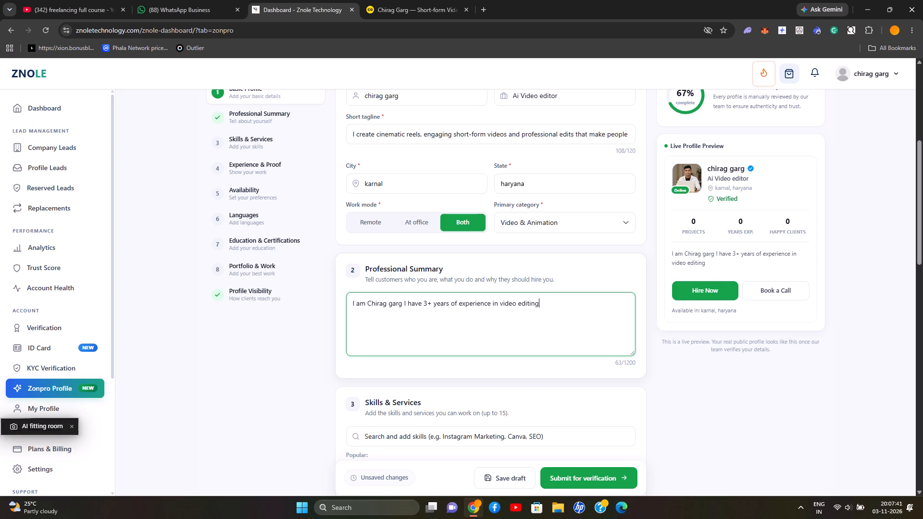
text(and)
key(space)
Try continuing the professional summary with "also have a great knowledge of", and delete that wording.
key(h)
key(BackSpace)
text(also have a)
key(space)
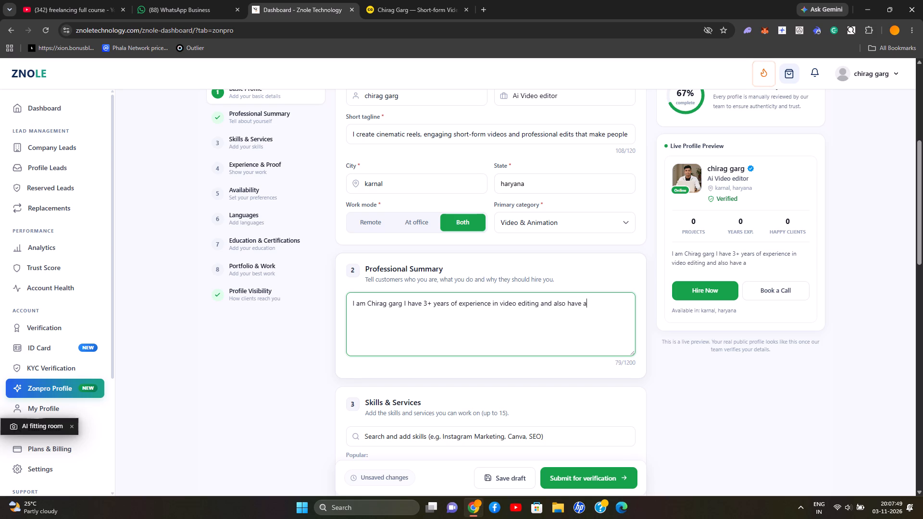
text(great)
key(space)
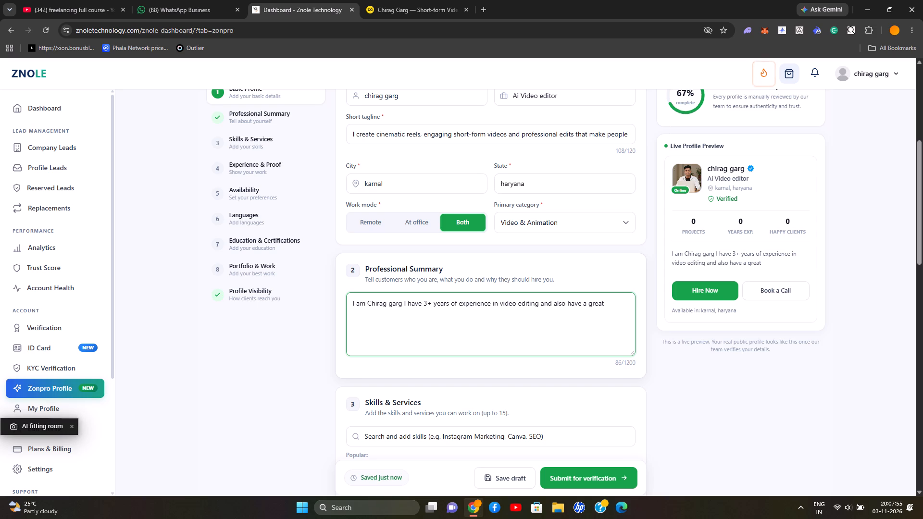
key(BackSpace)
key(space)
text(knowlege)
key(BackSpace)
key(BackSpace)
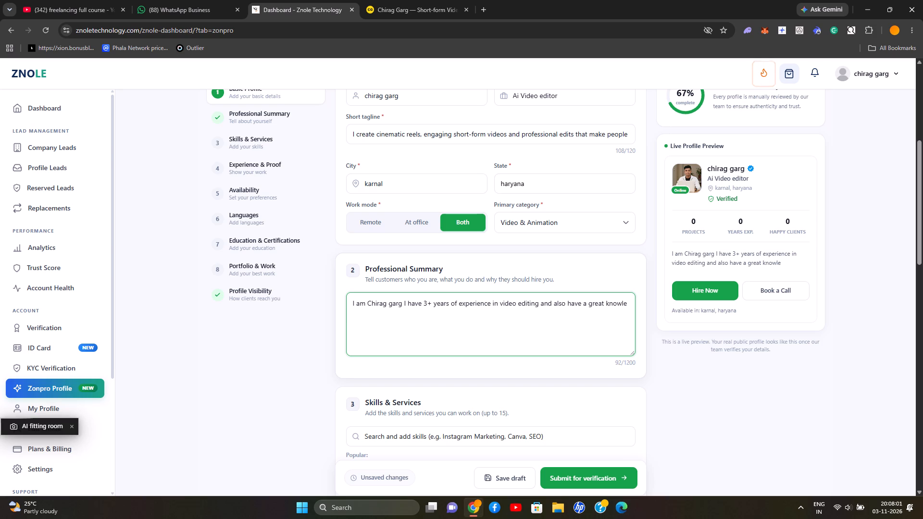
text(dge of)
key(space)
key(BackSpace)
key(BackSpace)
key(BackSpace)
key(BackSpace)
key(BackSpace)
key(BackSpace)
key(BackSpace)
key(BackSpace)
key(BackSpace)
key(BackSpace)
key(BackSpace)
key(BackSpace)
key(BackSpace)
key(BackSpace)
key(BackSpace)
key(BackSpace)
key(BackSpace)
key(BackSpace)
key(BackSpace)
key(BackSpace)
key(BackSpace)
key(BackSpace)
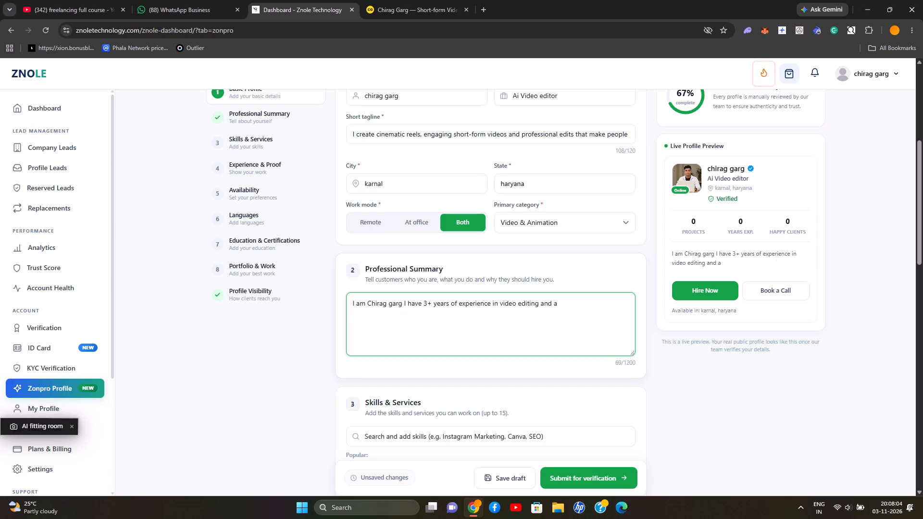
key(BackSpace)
Continue the professional summary with "also I worked with 100+ clients".
text(also 1)
key(BackSpace)
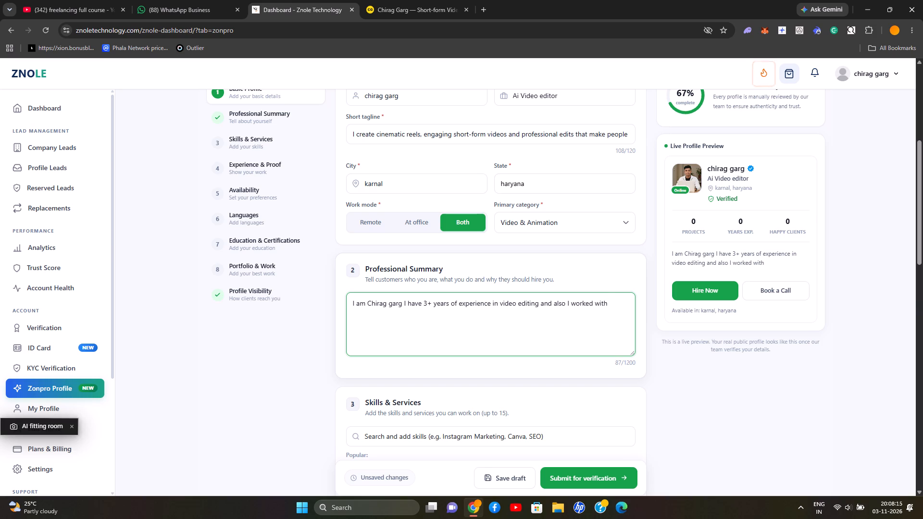
text(100)
text(+ clients)
key(space)
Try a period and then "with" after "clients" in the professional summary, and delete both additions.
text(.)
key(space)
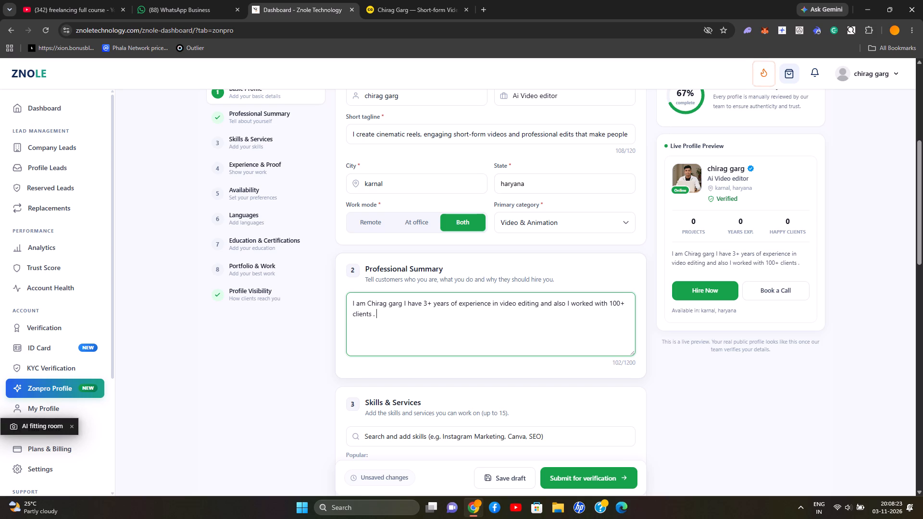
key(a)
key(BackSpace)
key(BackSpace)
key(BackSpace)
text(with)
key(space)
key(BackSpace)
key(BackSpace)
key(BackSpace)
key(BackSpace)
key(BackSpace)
In the professional summary, remove "also" before "I worked" and add a period after the freelancer's name.
click(563, 302)
click(566, 302)
key(BackSpace)
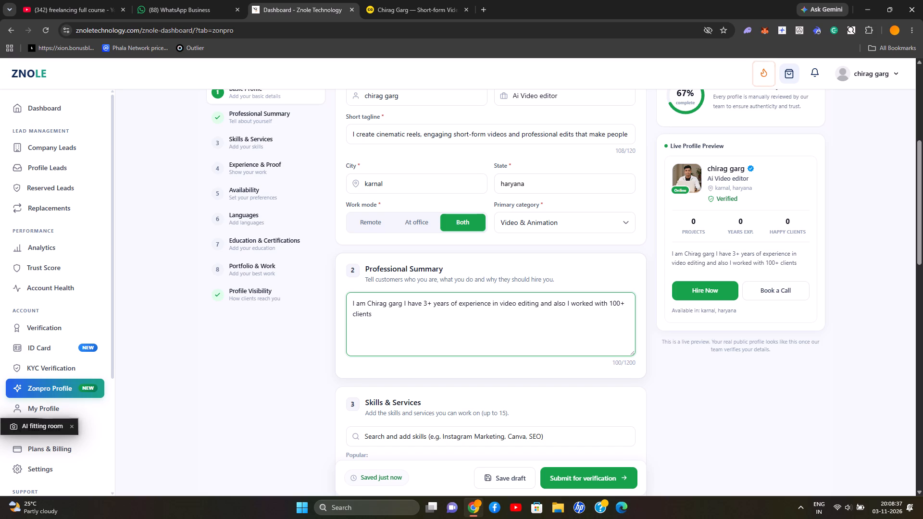
key(BackSpace)
key(BackSpace)
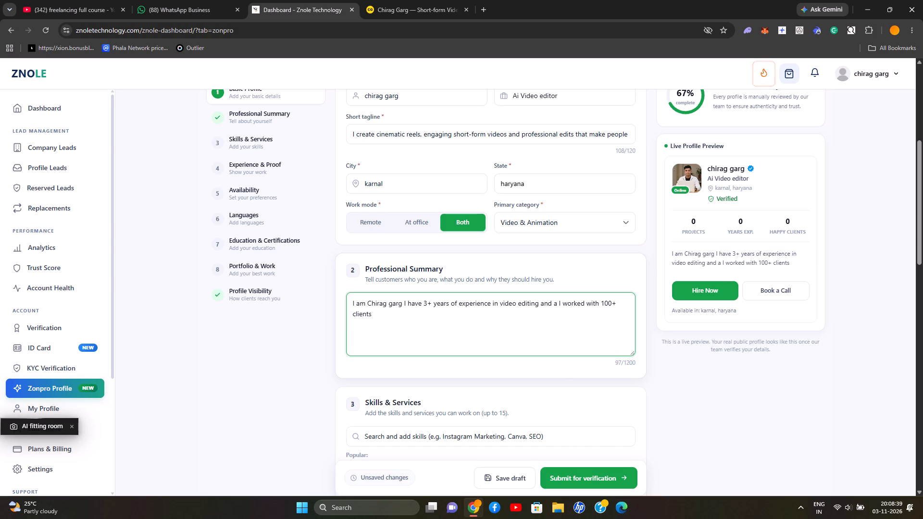
click(403, 300)
text(.)
key(space)
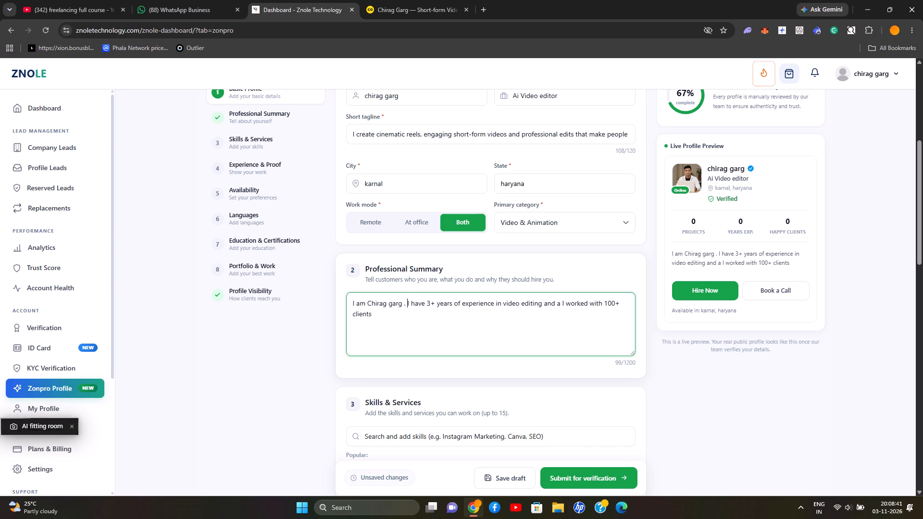
click(433, 313)
click(559, 303)
click(562, 304)
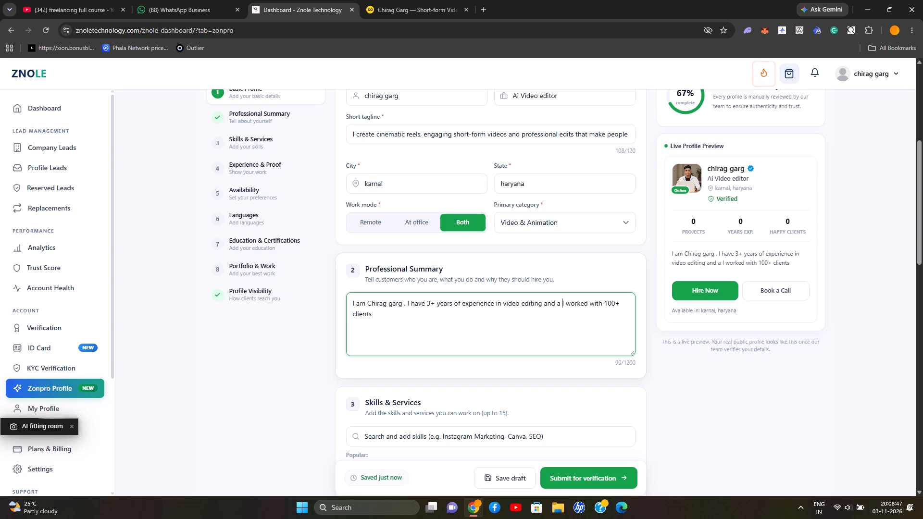
key(BackSpace)
key(BackSpace)
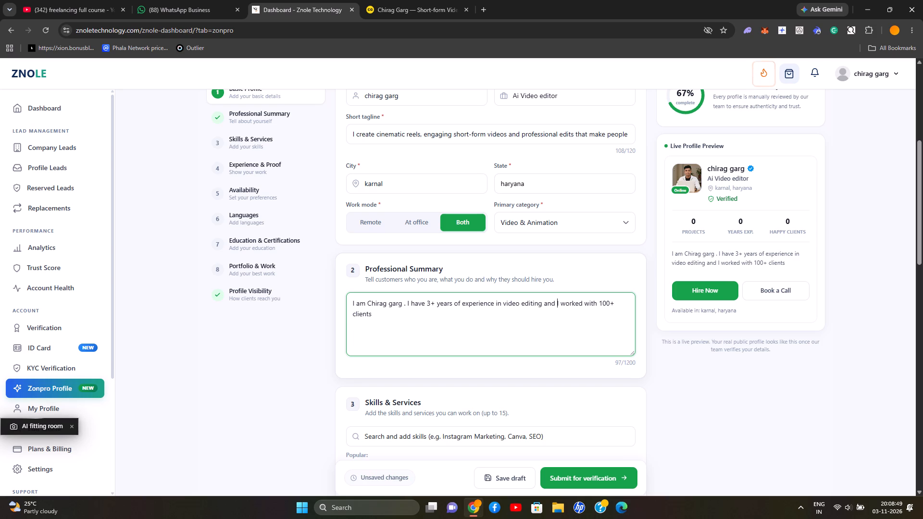
Add a period after "clients" in the professional summary and continue with "i convert".
click(430, 314)
text(. i conv)
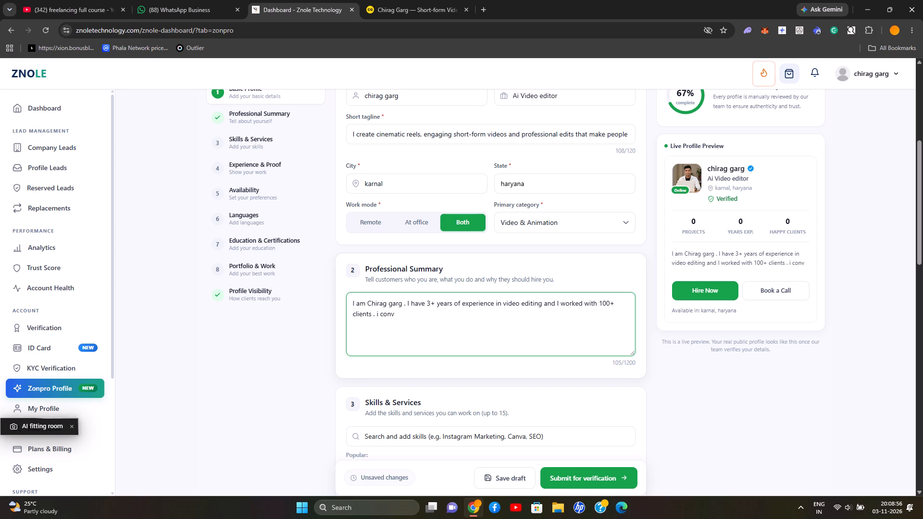
text(ert)
key(space)
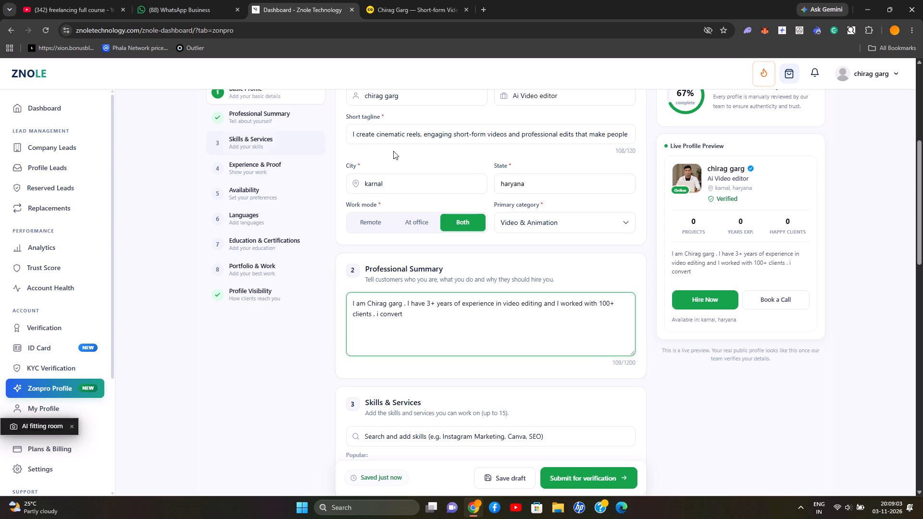
Replace "i convert" at the end of the professional summary with the full text copied from the short tagline.
drag(352, 133, 711, 142)
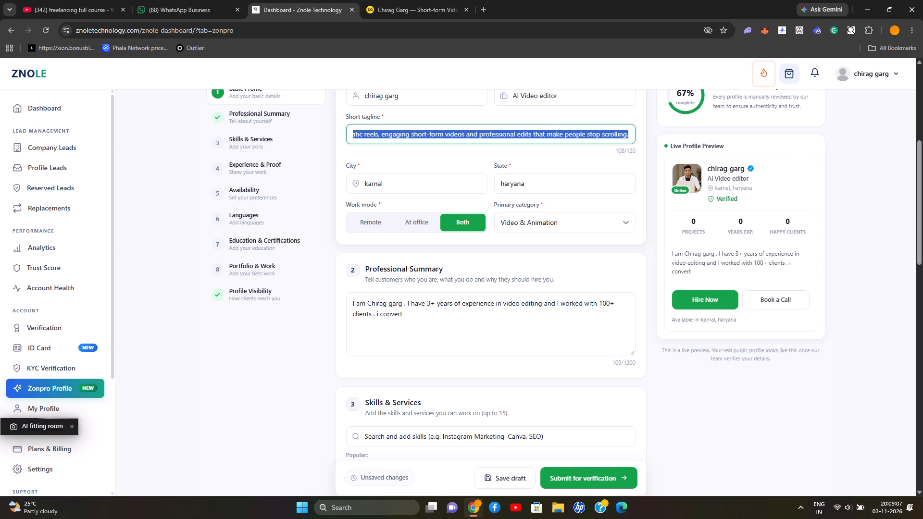
right_click(544, 129)
click(577, 202)
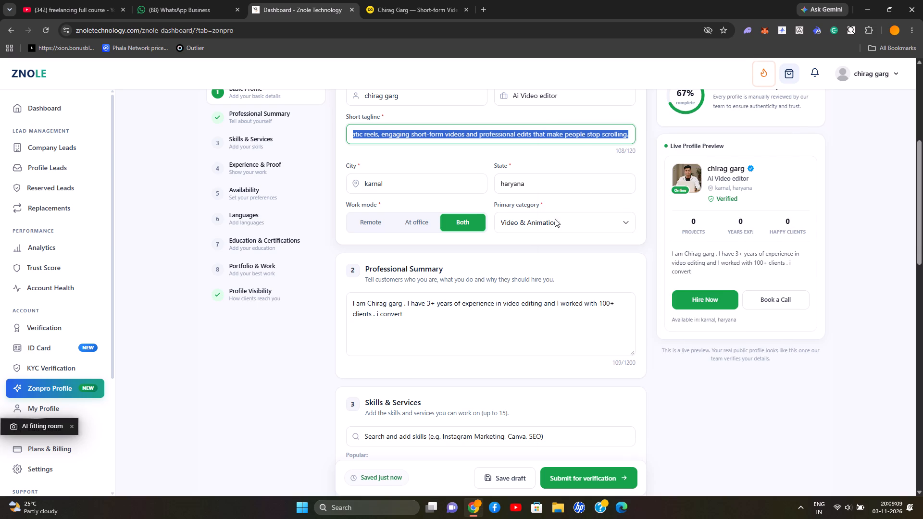
click(402, 317)
key(BackSpace)
key(BackSpace)
key(BackSpace)
key(BackSpace)
key(BackSpace)
key(BackSpace)
key(BackSpace)
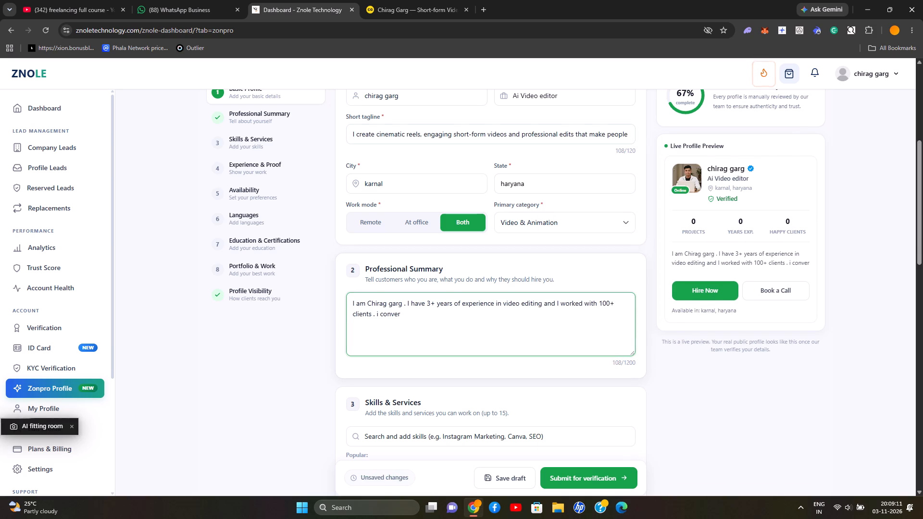
key(BackSpace)
key(BackSpace)
right_click(402, 317)
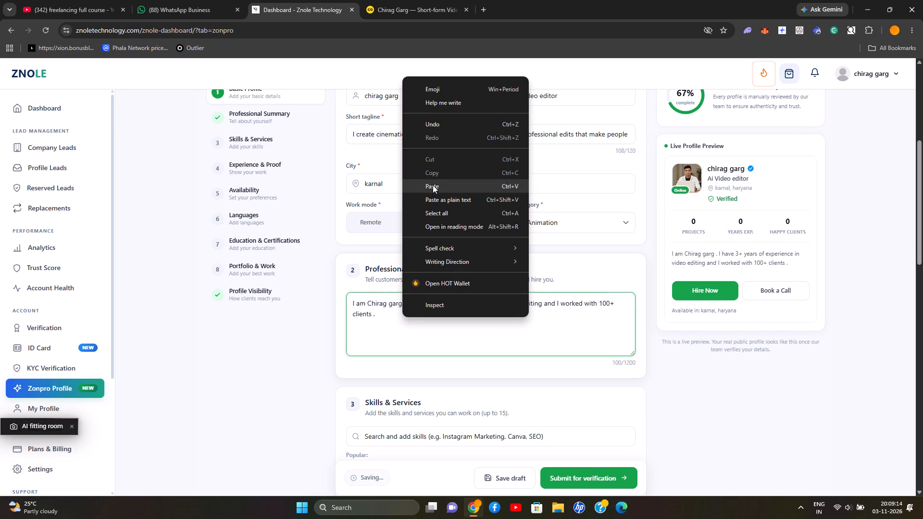
click(432, 185)
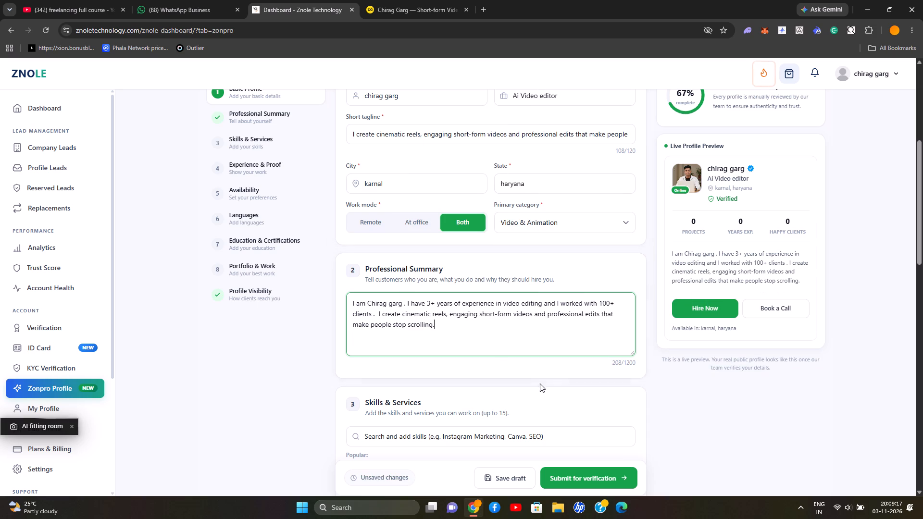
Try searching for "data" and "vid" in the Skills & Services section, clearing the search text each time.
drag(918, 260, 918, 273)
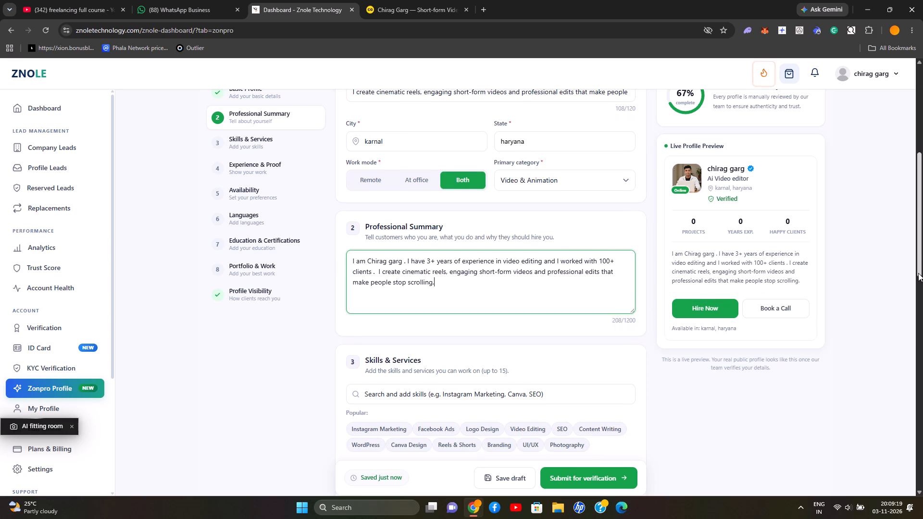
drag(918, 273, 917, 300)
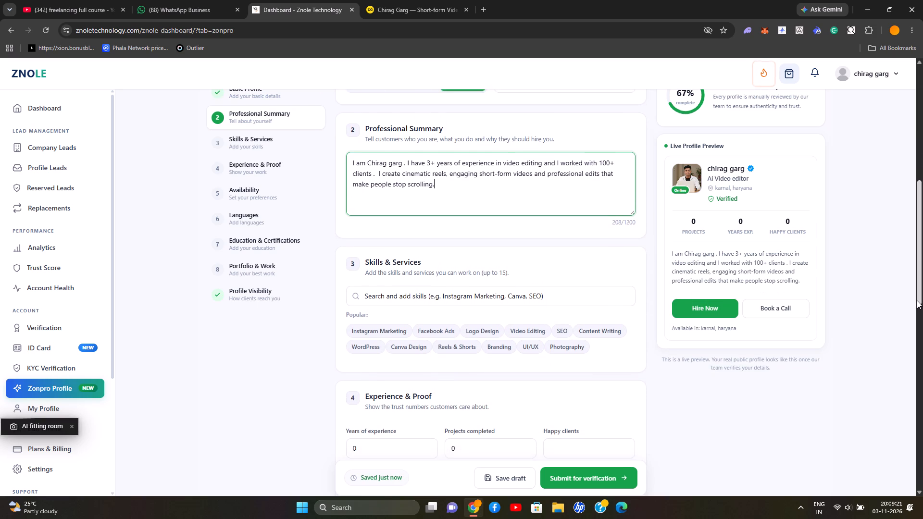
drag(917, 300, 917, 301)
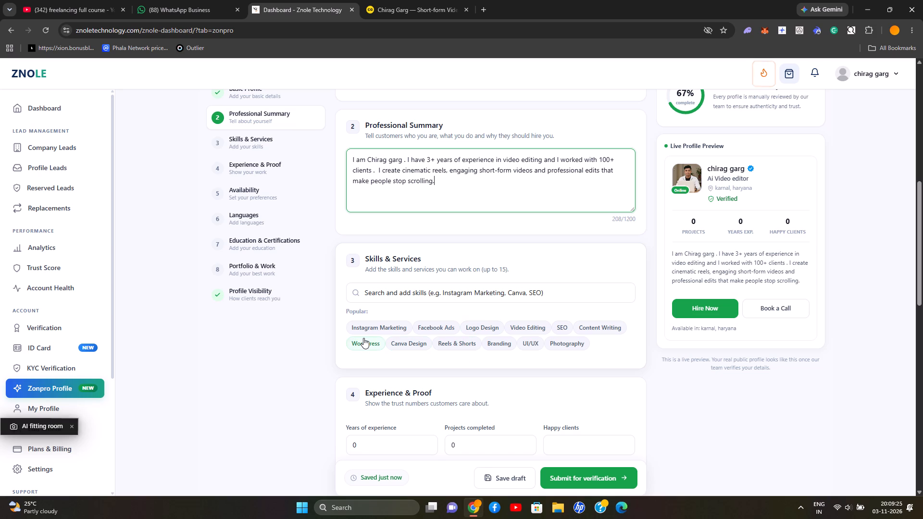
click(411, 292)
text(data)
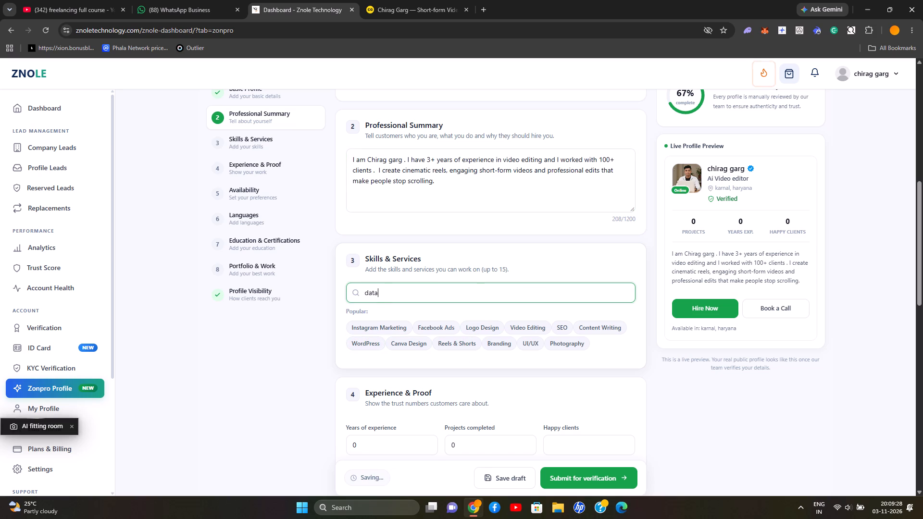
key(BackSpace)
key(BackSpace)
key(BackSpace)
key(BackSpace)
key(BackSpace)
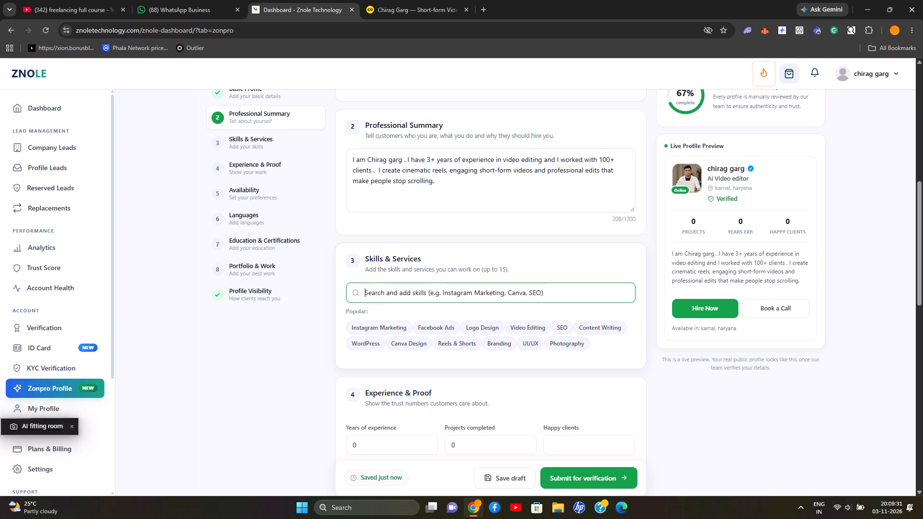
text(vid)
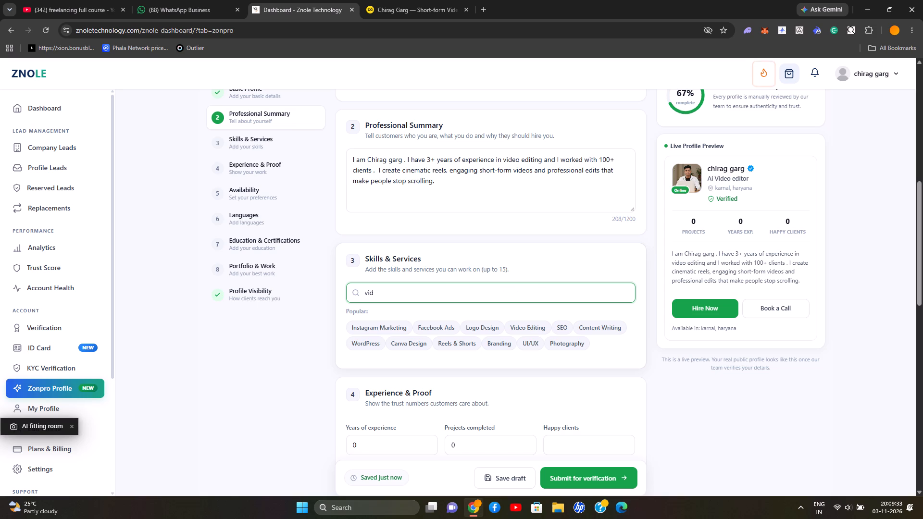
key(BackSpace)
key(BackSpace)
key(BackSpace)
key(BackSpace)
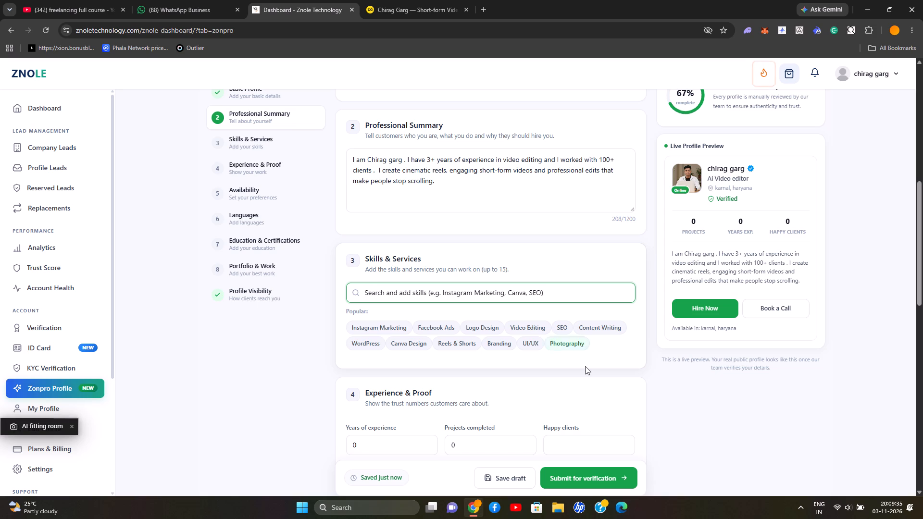
Add Video Editing and Reels & Shorts from the popular suggestions to Skills & Services.
click(665, 381)
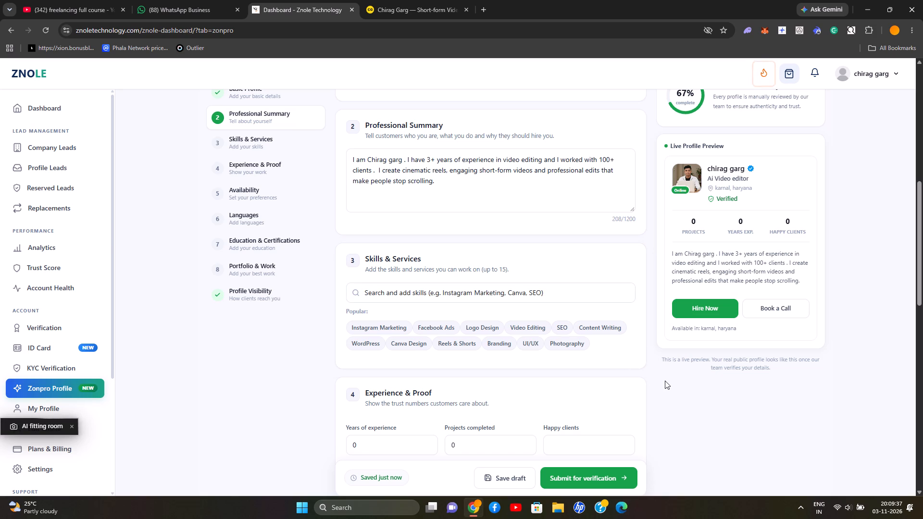
click(534, 326)
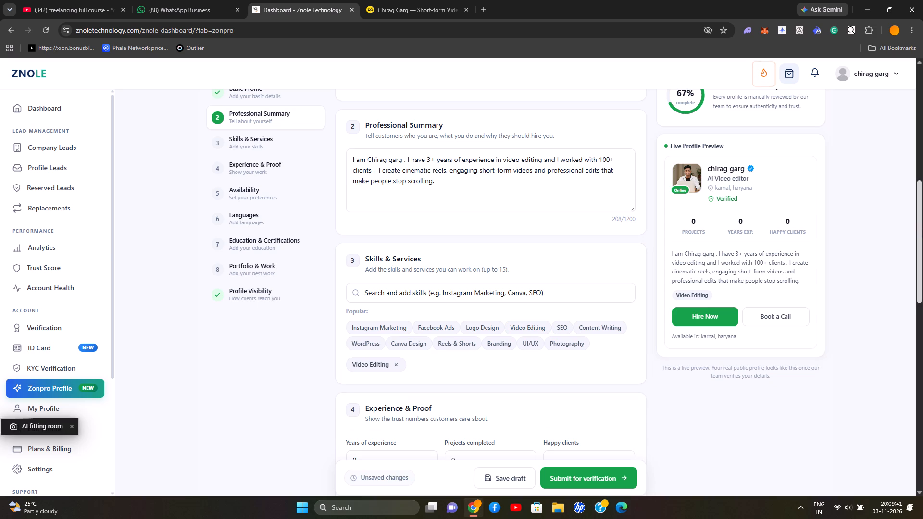
click(922, 213)
click(462, 343)
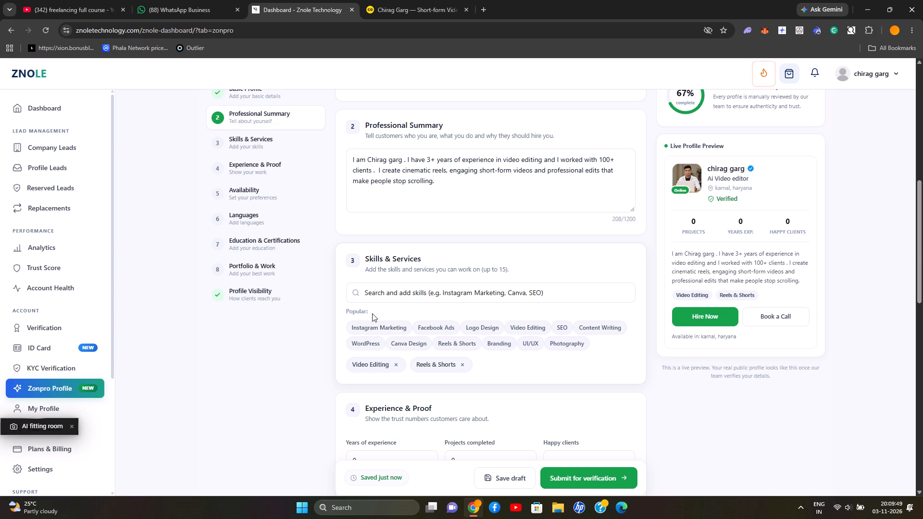
Set the years of experience to 3 in the Experience & Proof section.
drag(922, 238, 922, 308)
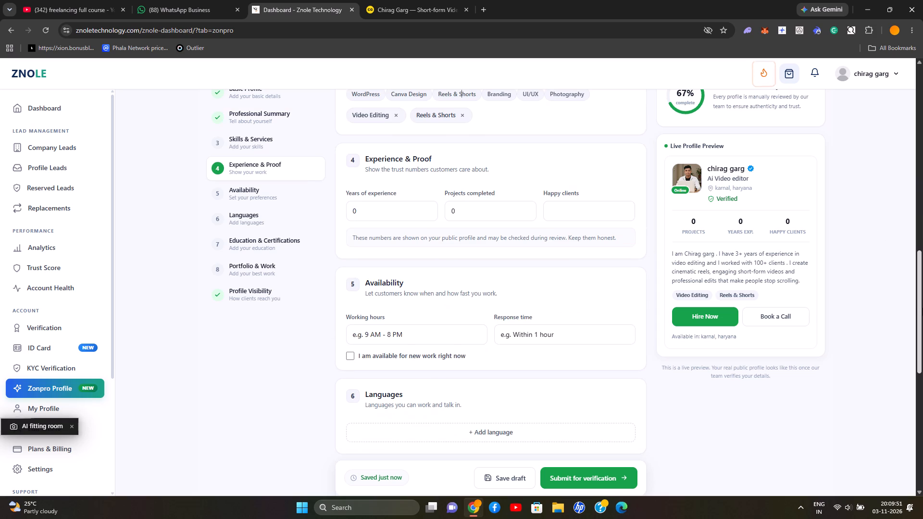
drag(922, 308, 922, 289)
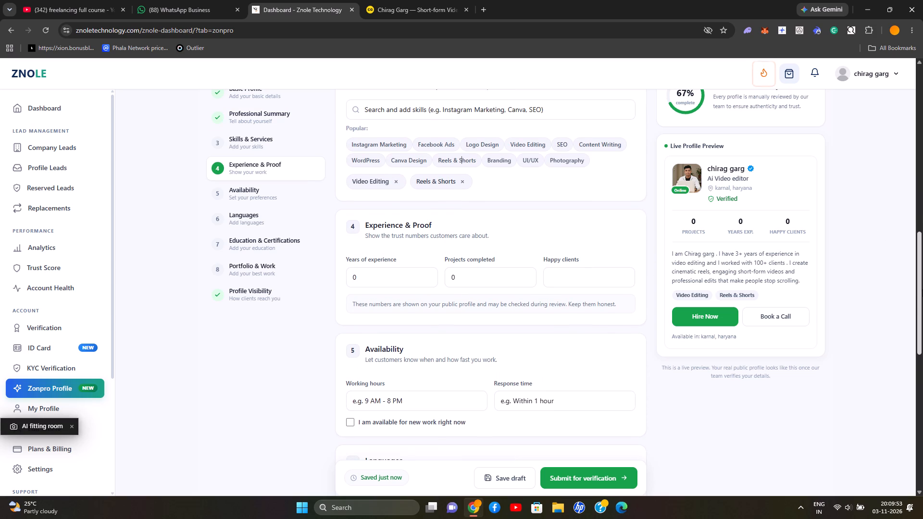
click(425, 271)
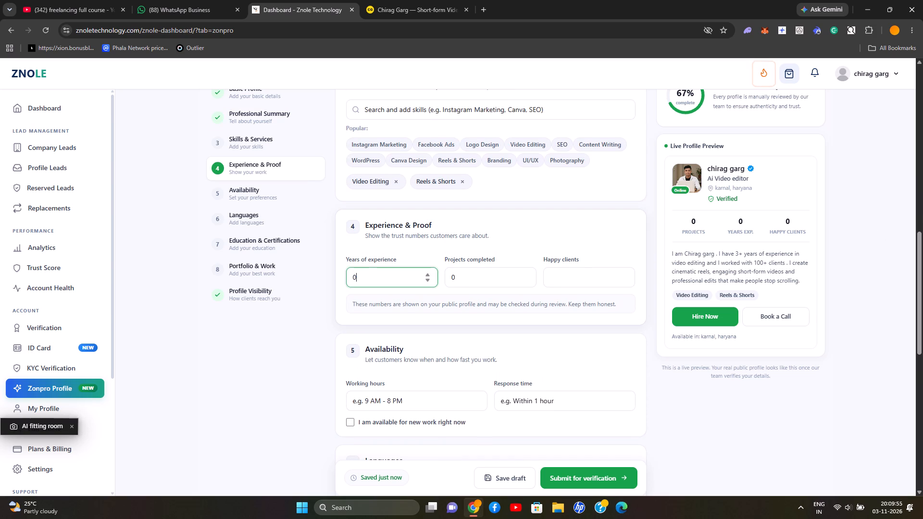
click(427, 276)
double_click(427, 276)
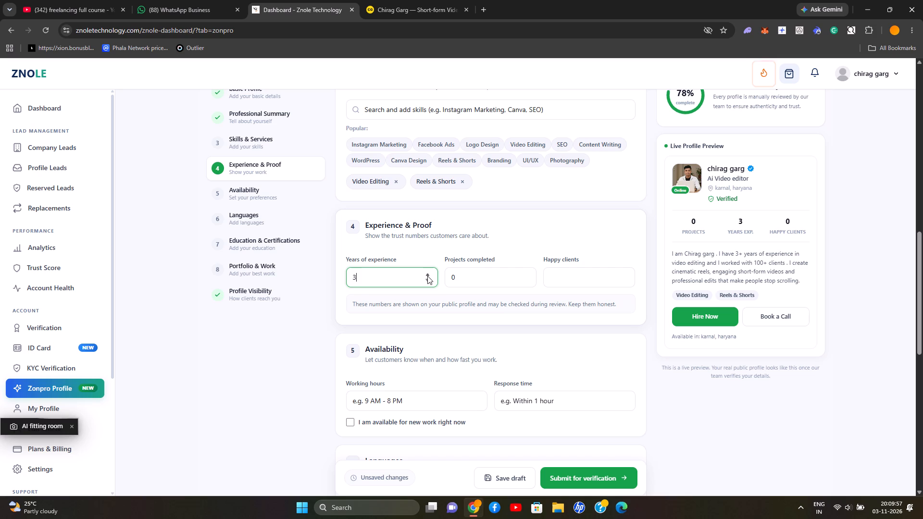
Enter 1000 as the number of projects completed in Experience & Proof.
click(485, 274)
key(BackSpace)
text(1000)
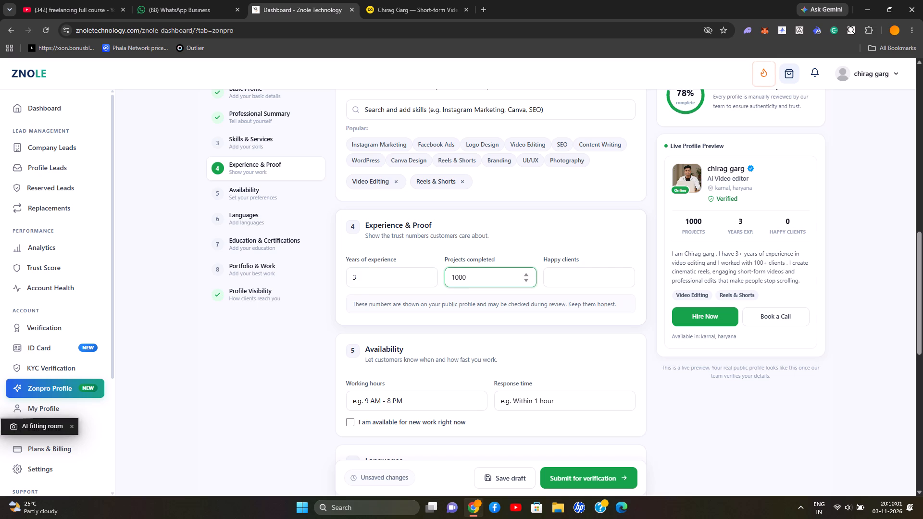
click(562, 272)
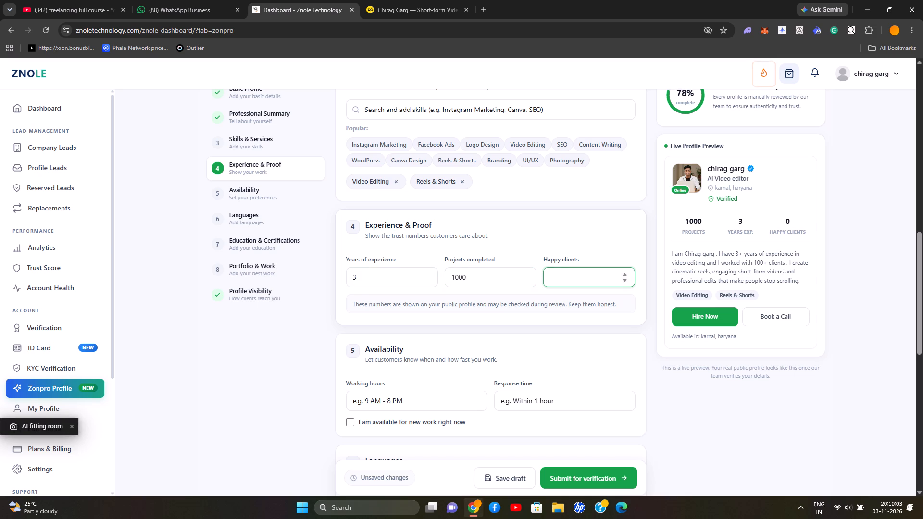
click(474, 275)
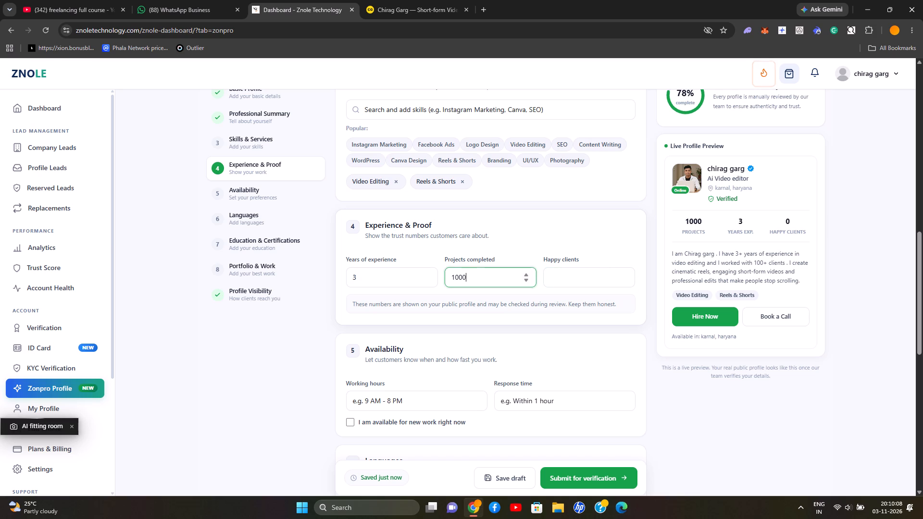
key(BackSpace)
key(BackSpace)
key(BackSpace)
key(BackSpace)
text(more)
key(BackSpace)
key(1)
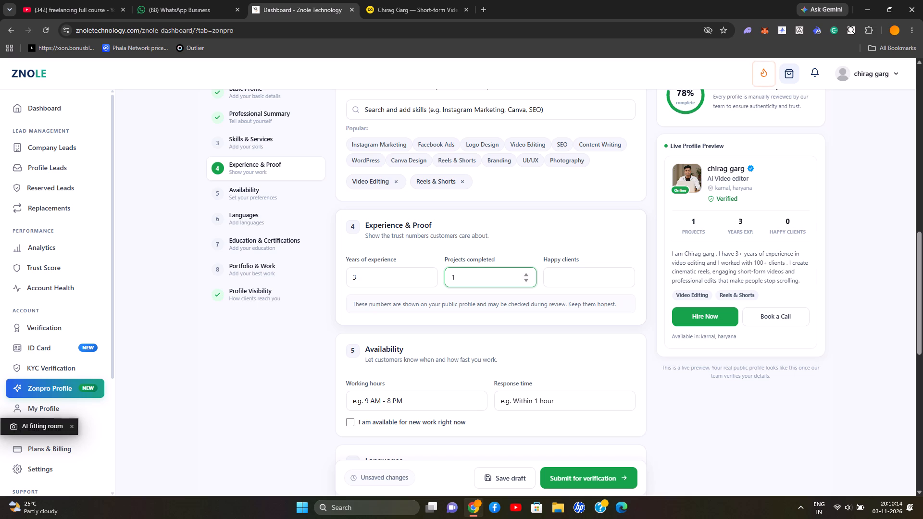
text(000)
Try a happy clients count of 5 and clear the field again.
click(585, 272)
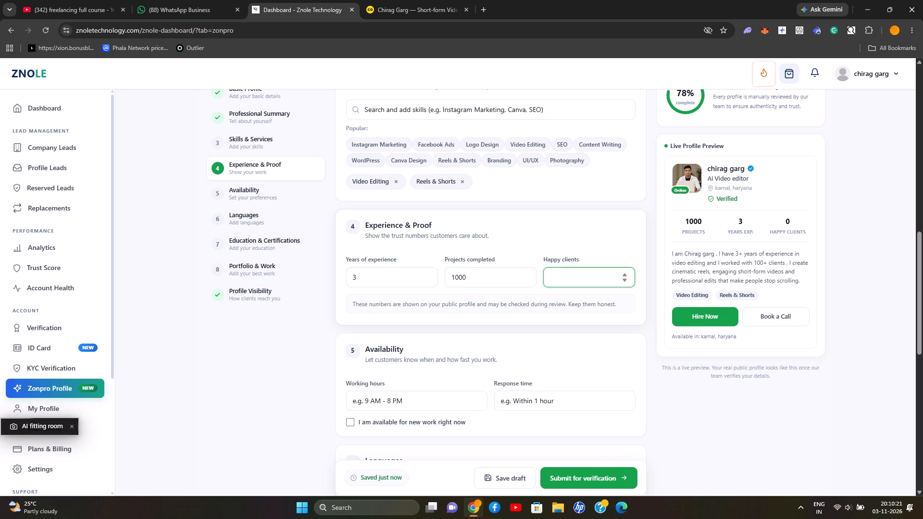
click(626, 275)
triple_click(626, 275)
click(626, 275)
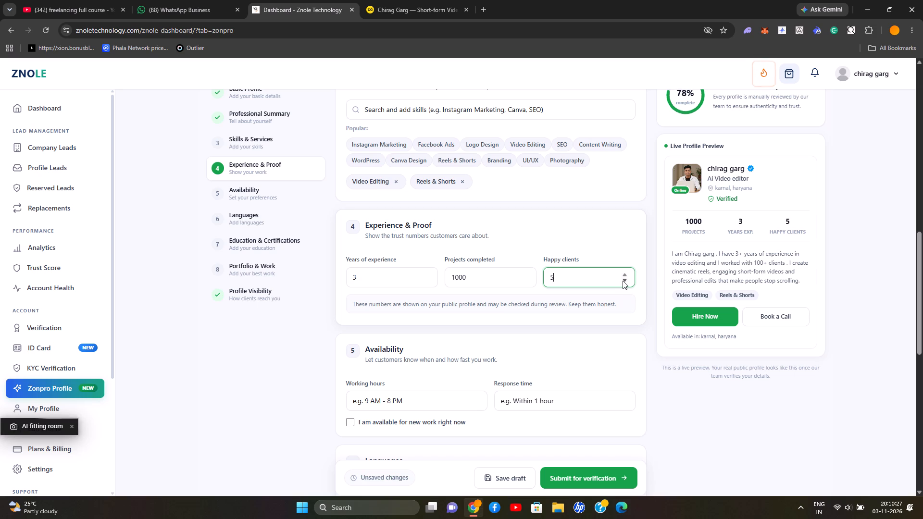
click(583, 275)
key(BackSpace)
Change the number of projects completed to 200 in Experience & Proof.
click(494, 276)
key(BackSpace)
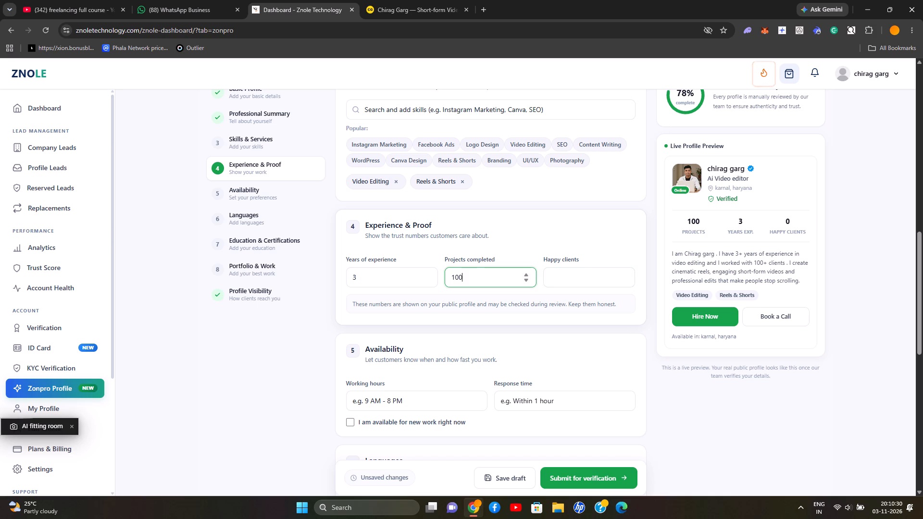
click(569, 278)
click(494, 279)
key(BackSpace)
key(BackSpace)
key(BackSpace)
text(200)
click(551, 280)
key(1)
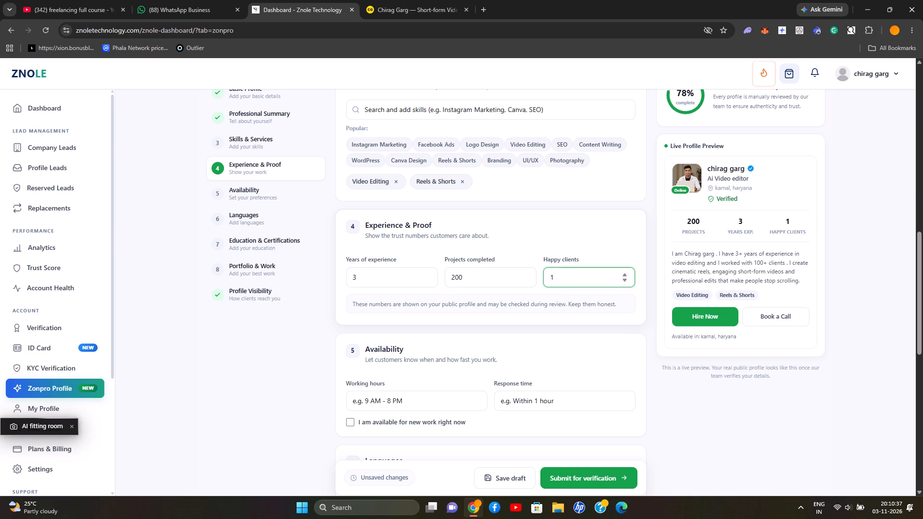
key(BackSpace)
Enter "4pm to 9 pm" as the working hours in the Availability section.
drag(922, 299, 922, 334)
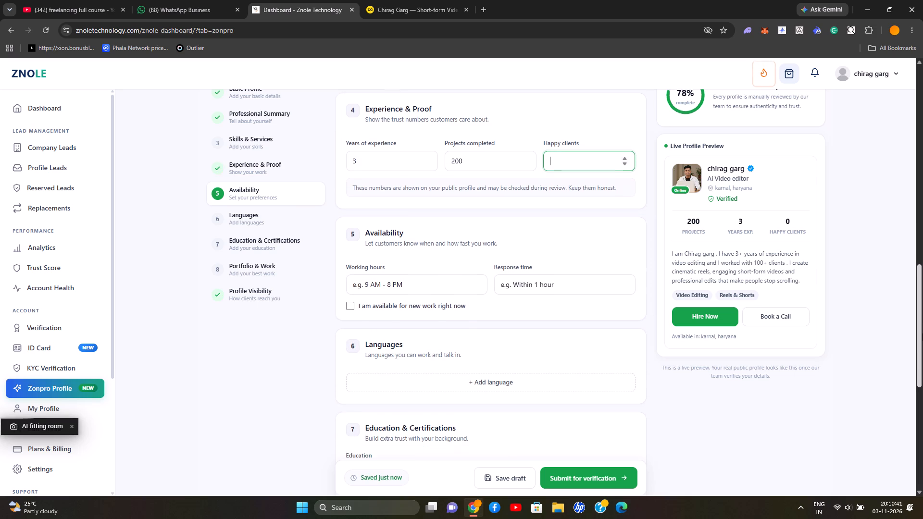
drag(922, 334, 922, 337)
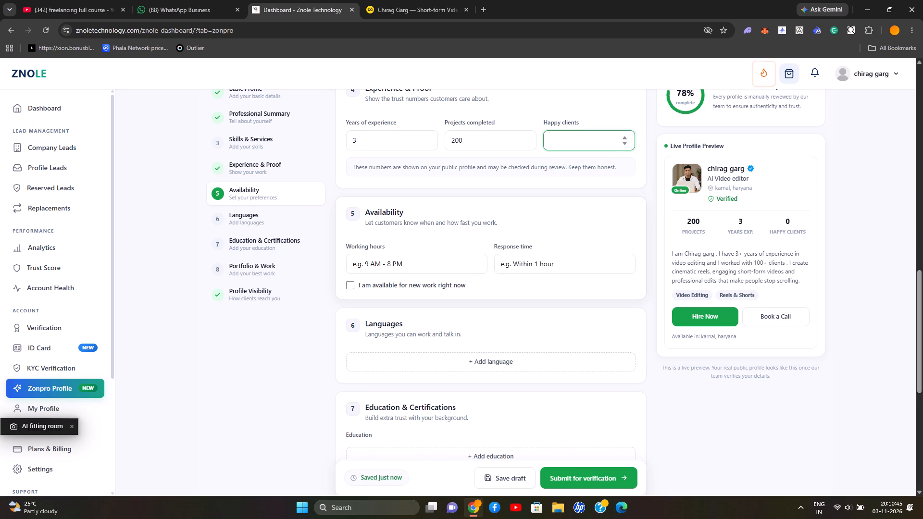
click(400, 265)
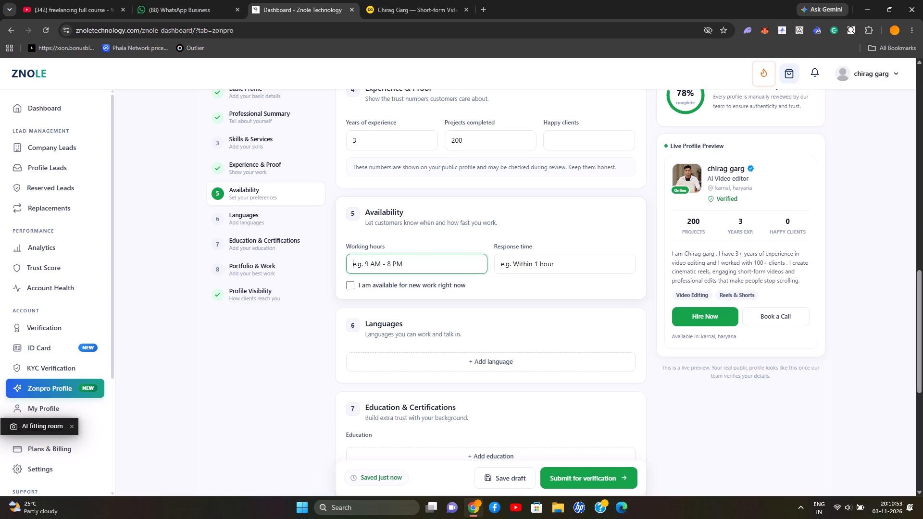
text(4p)
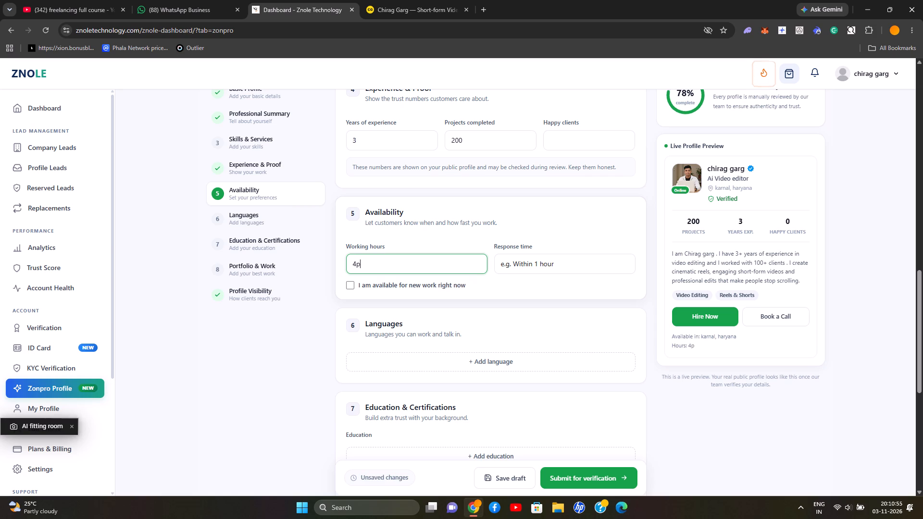
text(m)
key(space)
key(BackSpace)
key(BackSpace)
key(BackSpace)
key(BackSpace)
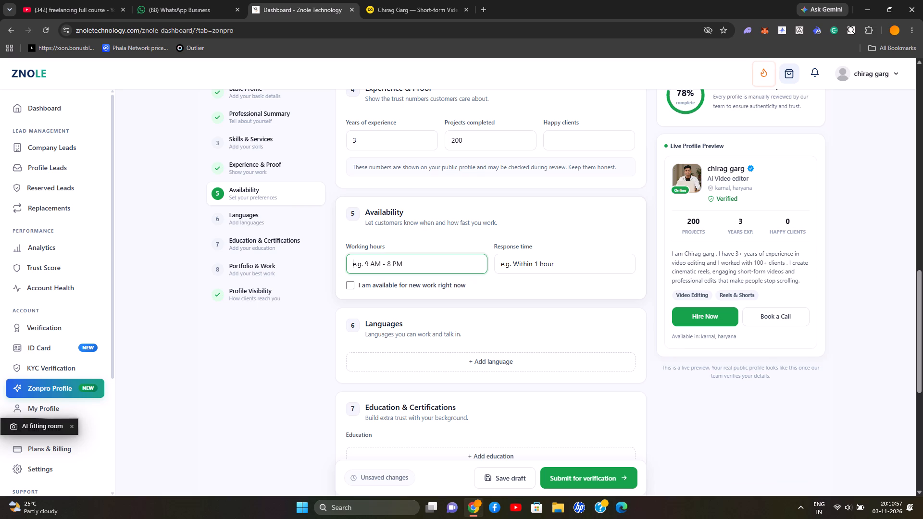
text(4pm to)
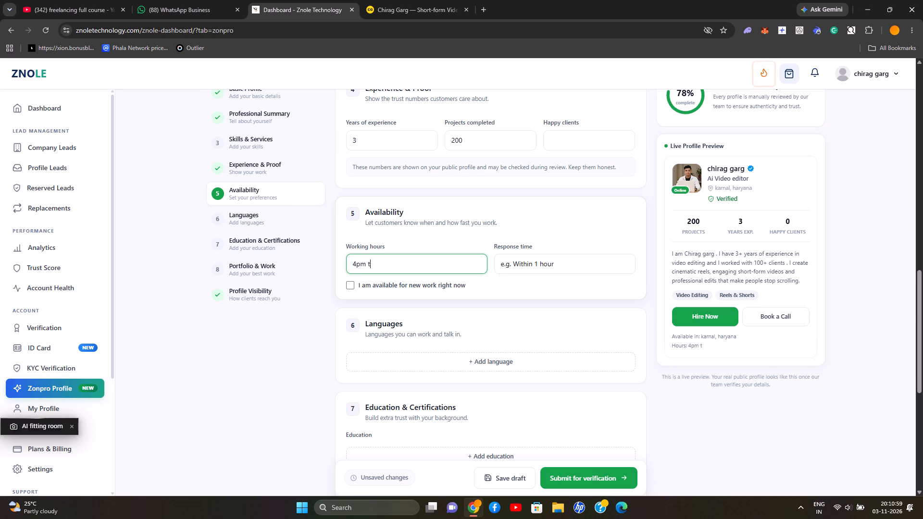
key(space)
key(1)
key(BackSpace)
text(9)
key(space)
text(pm)
key(space)
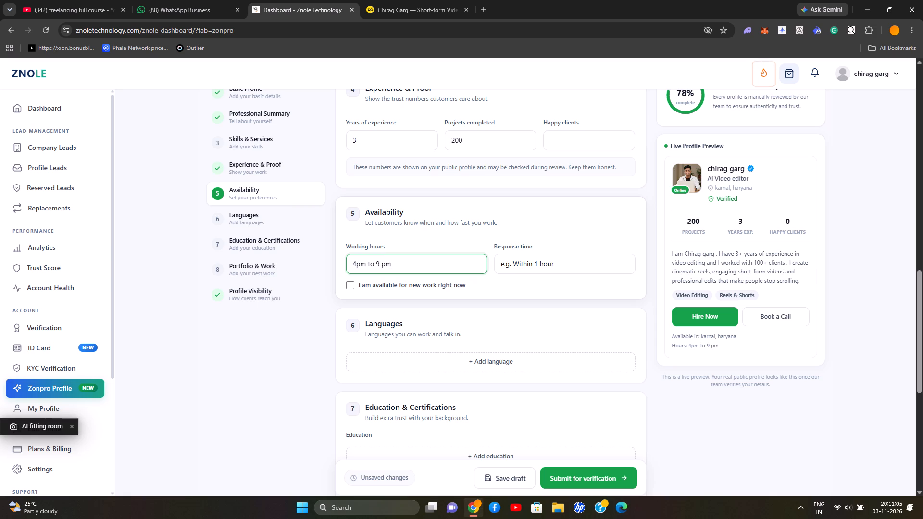
click(564, 262)
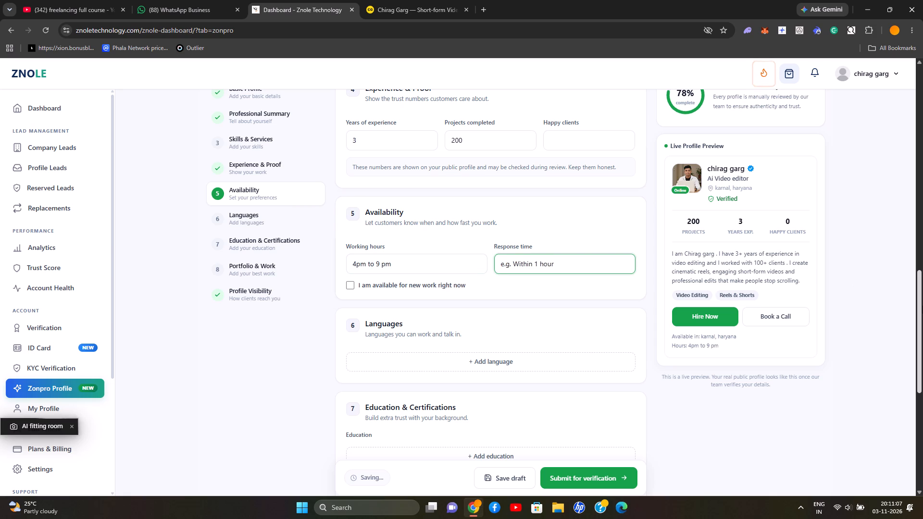
Add a language entry for "hindi" in the Languages section and start on its level.
drag(922, 306, 922, 327)
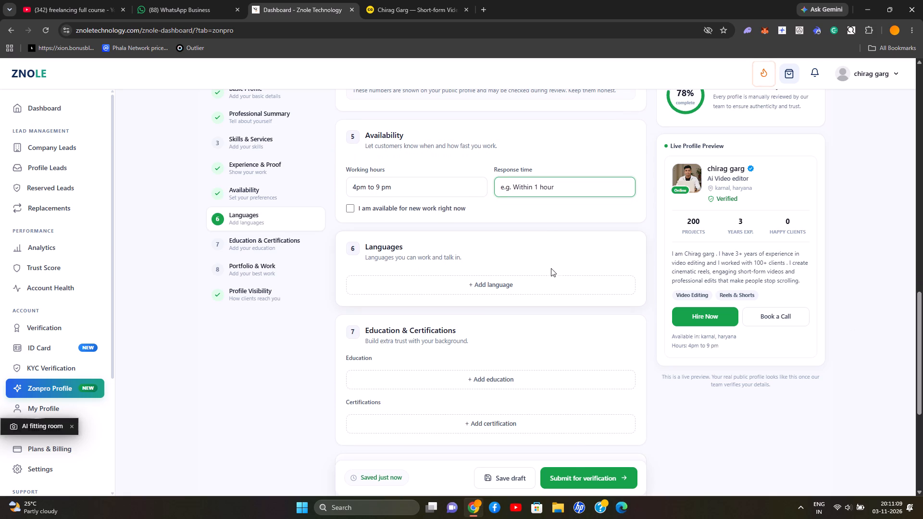
click(569, 282)
click(495, 291)
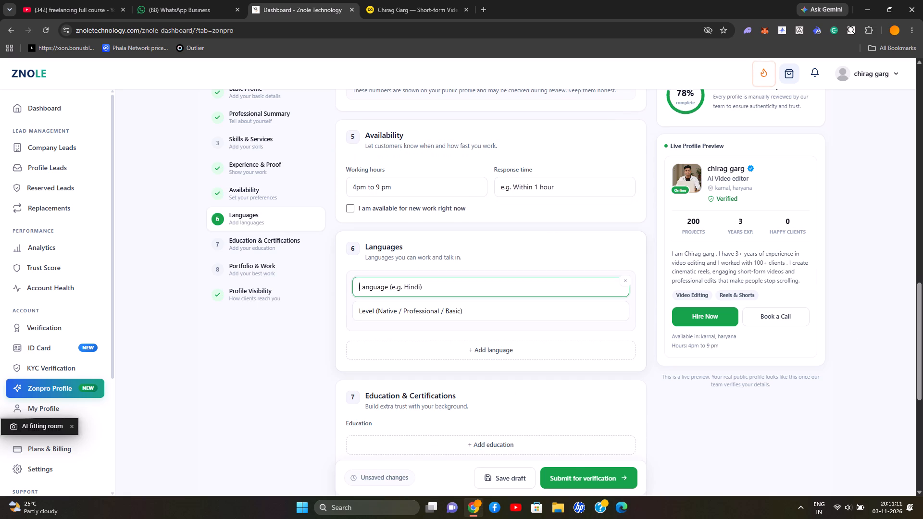
text(hin)
text(di)
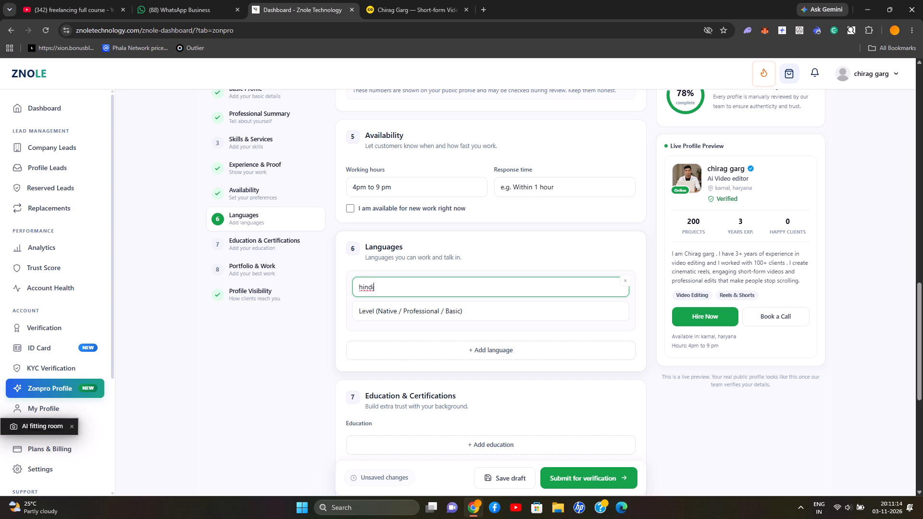
click(457, 315)
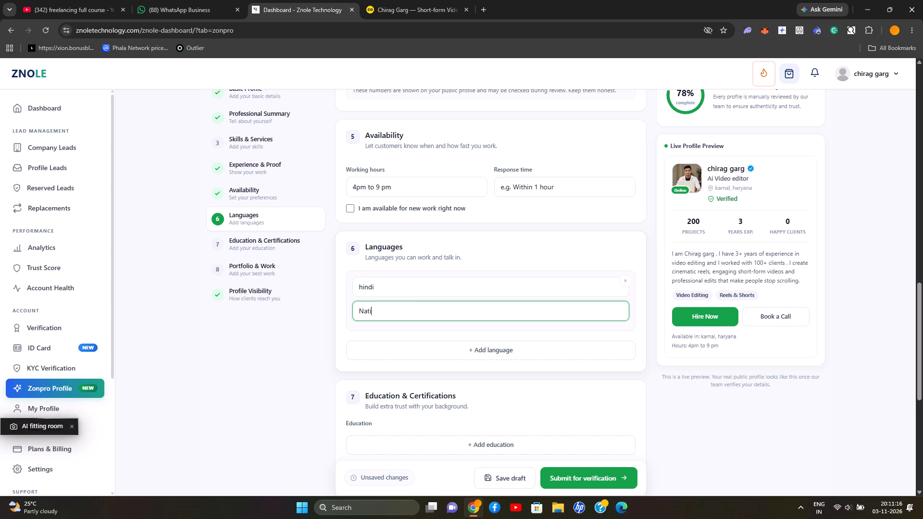
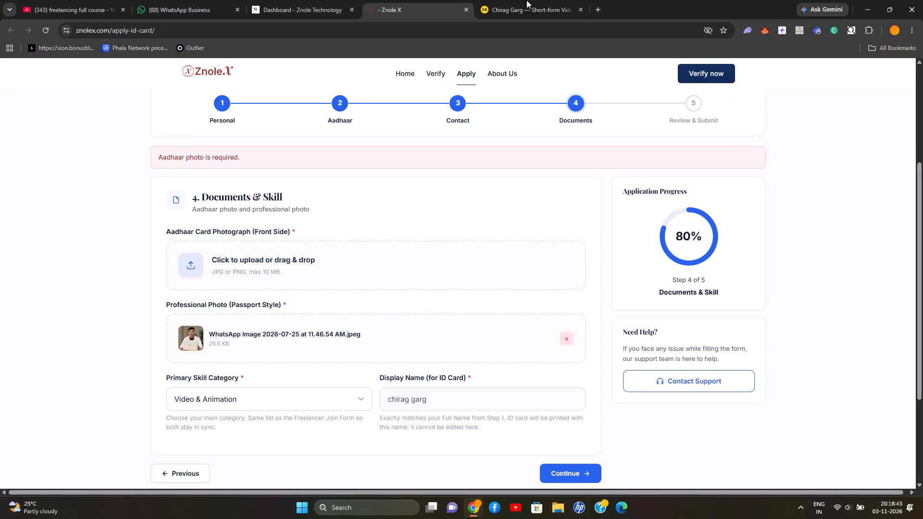
Open YouTube in a new browser tab.
click(592, 3)
click(412, 202)
click(374, 220)
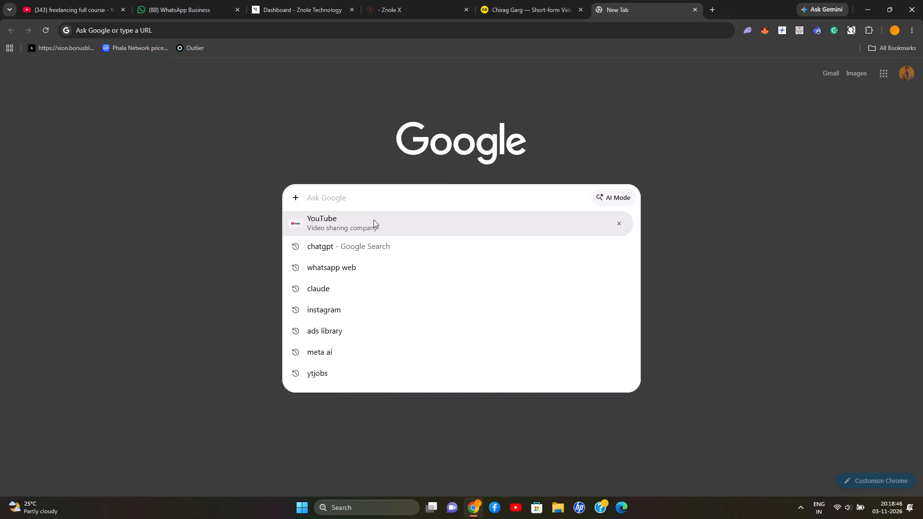
click(172, 161)
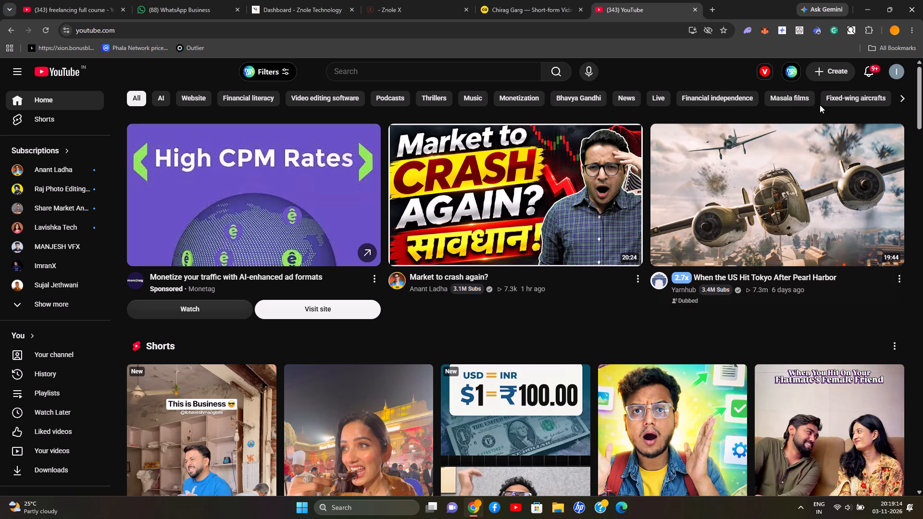
Browse the YouTube home feed and open the Short titled "TRAIN AI GET PAID? REAL or TRAP?".
drag(922, 108, 922, 135)
drag(922, 135, 922, 167)
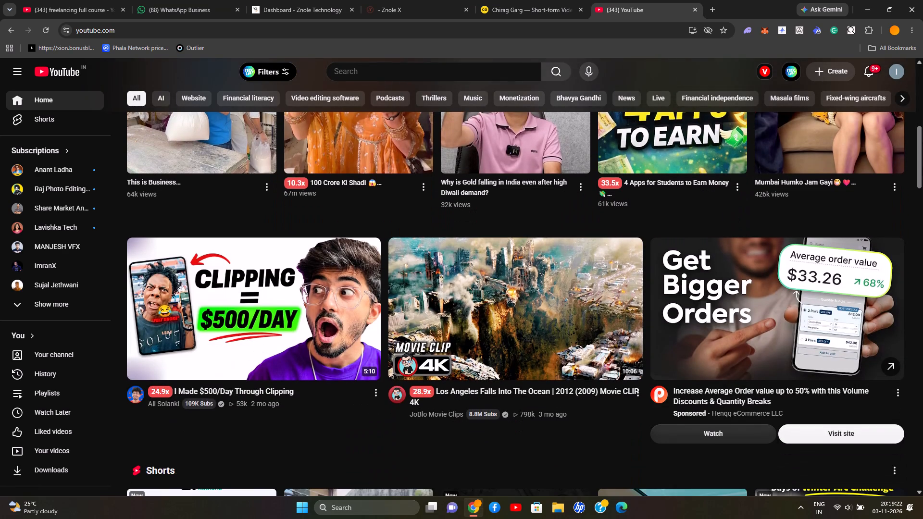
drag(922, 167, 922, 139)
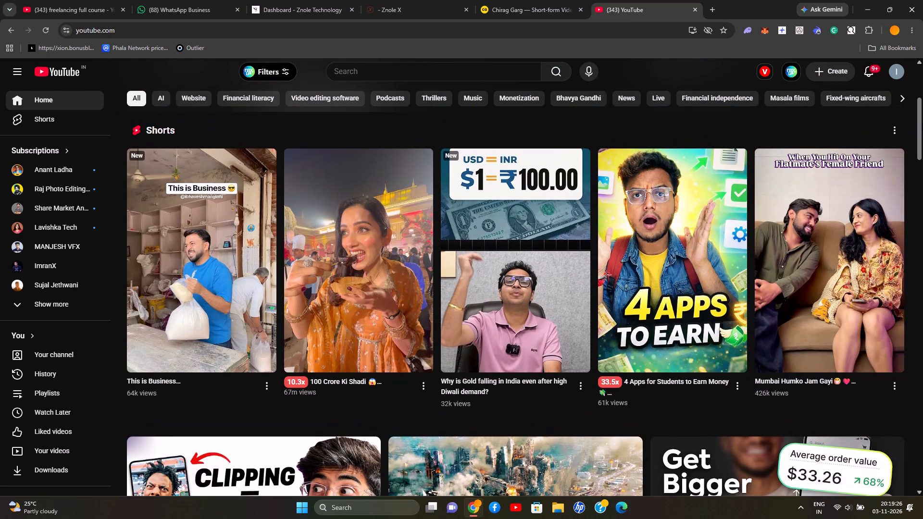
drag(922, 124, 922, 197)
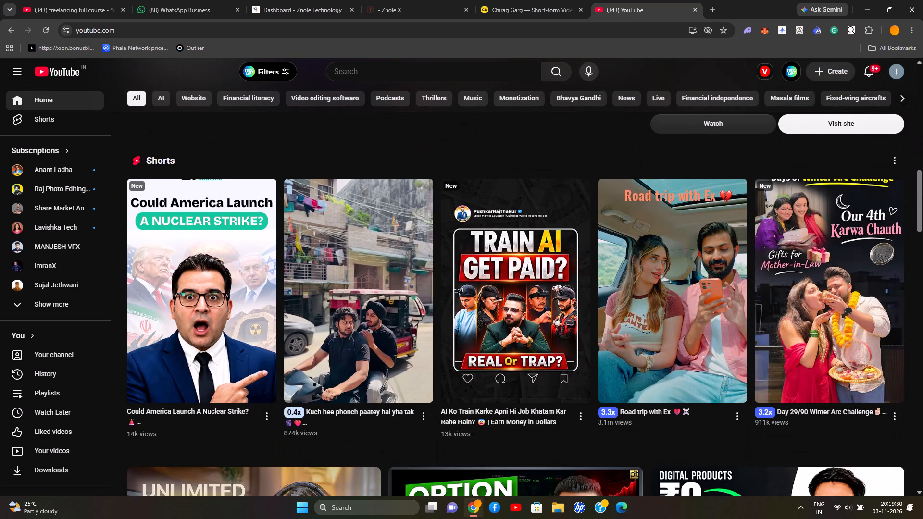
click(518, 246)
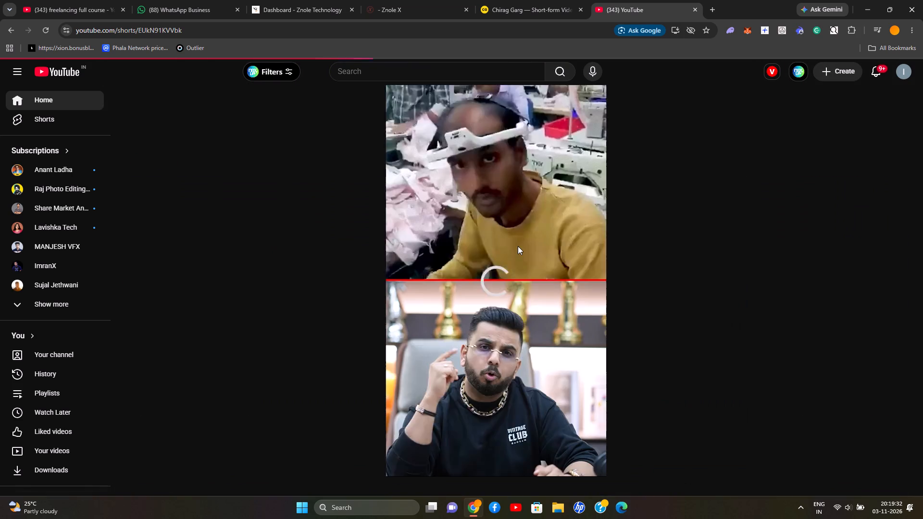